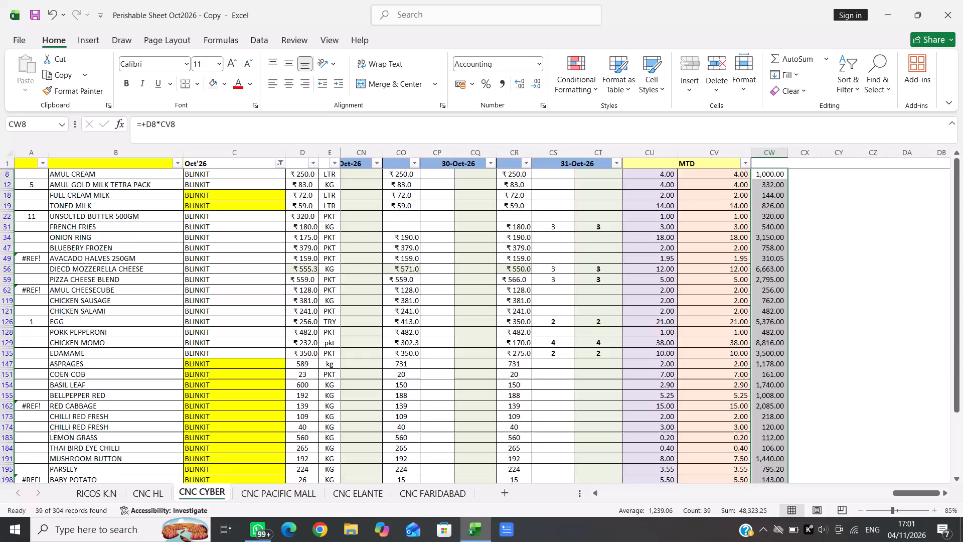
On the CNC HL sheet, clear the rate-times-quantity amounts beside the MTD columns in cells CV4 to CV145.
{"action": "scroll", "coordinate": [542, 356], "scroll_direction": "right", "scroll_amount": 8}
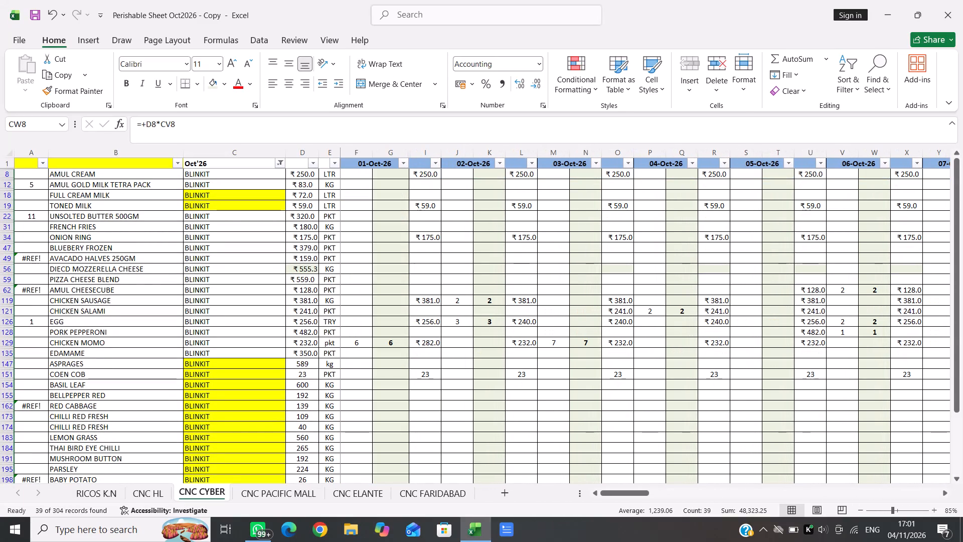
{"action": "left_click", "coordinate": [150, 491]}
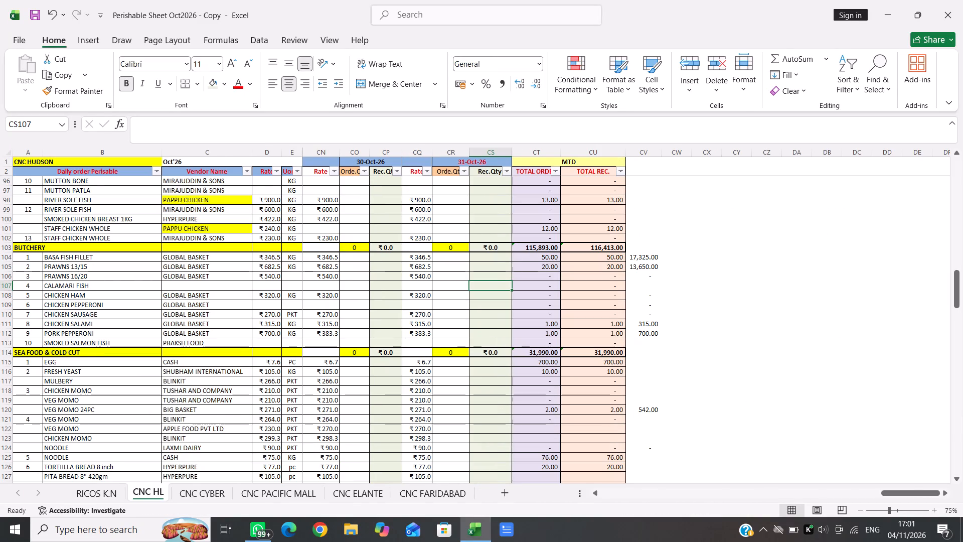
{"action": "scroll", "coordinate": [606, 356], "scroll_direction": "up", "scroll_amount": 5}
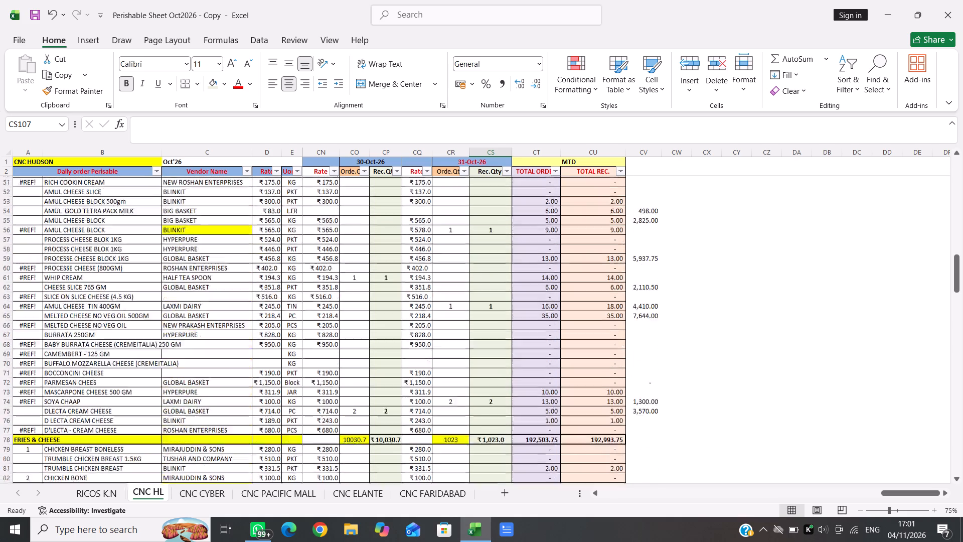
{"action": "scroll", "coordinate": [606, 356], "scroll_direction": "up", "scroll_amount": 3}
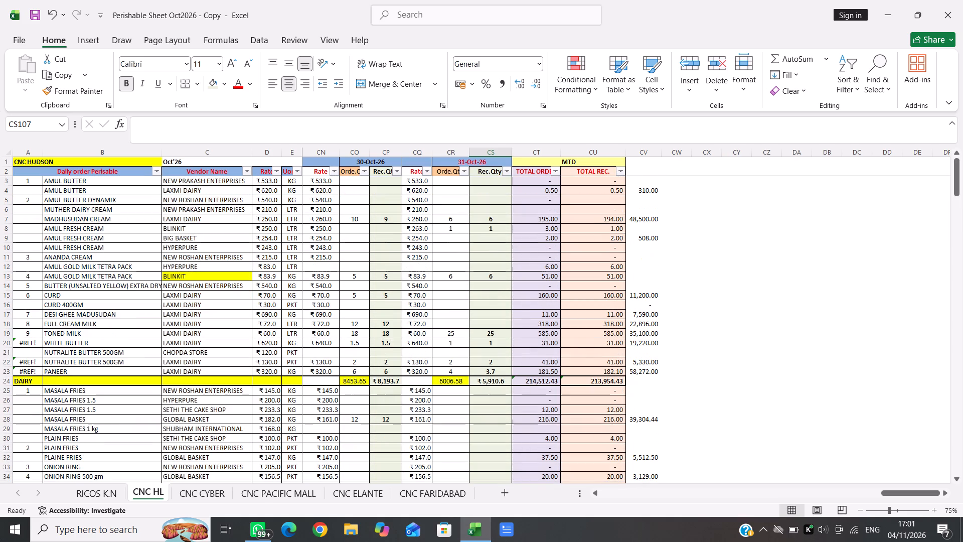
{"action": "left_click", "coordinate": [654, 191]}
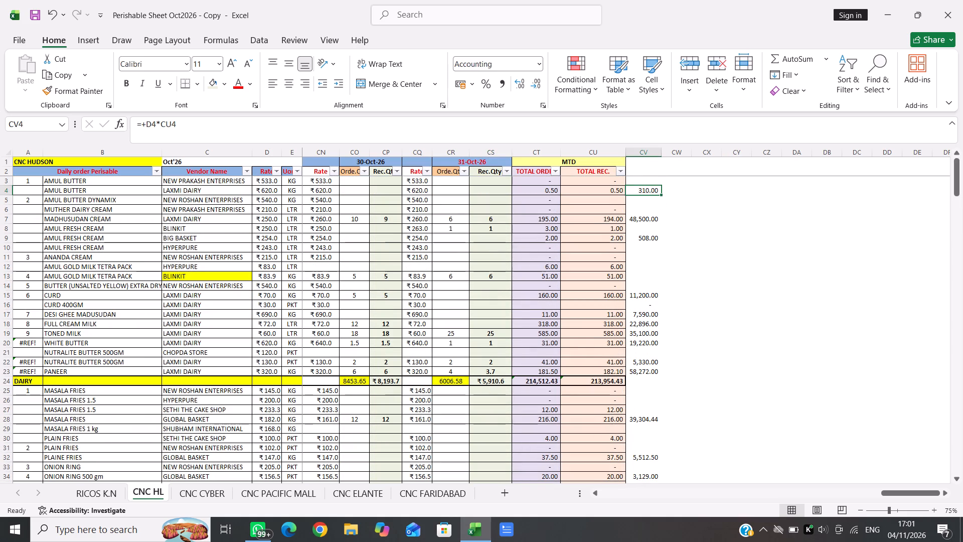
{"action": "key", "text": "shift+Down"}
{"action": "key", "text": "shift+Down"}
{"action": "key", "text": "shift+Down"}
{"action": "key", "text": "shift+Down"}
{"action": "key", "text": "shift+Down"}
{"action": "key", "text": "shift+Down"}
{"action": "key", "text": "shift+Down"}
{"action": "key", "text": "shift+Down"}
{"action": "key", "text": "shift+Down"}
{"action": "key", "text": "shift+Down"}
{"action": "key", "text": "shift+Down"}
{"action": "key", "text": "shift+Down"}
{"action": "key", "text": "shift+Down"}
{"action": "key", "text": "shift+Down"}
{"action": "key", "text": "shift+Down"}
{"action": "key", "text": "shift+Down"}
{"action": "key", "text": "shift+Down"}
{"action": "key", "text": "shift+Down"}
{"action": "key", "text": "shift+Down"}
{"action": "key", "text": "shift+Down"}
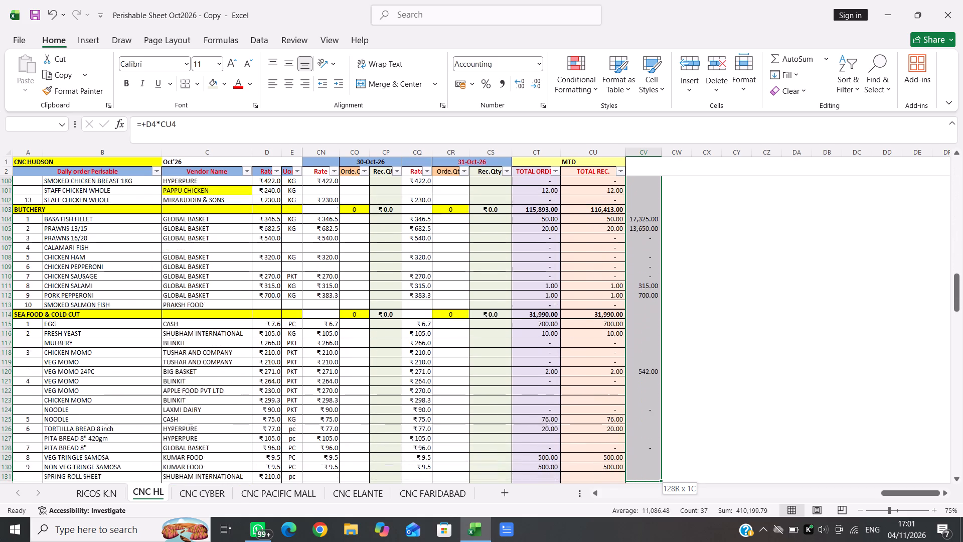
{"action": "key", "text": "shift+Down"}
{"action": "key", "text": "shift+Down"}
{"action": "key", "text": "shift+Down"}
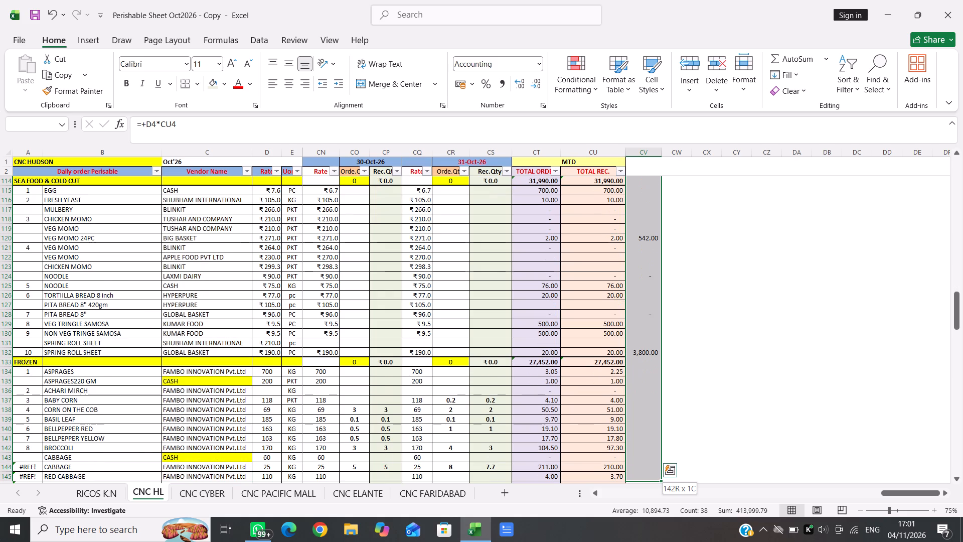
{"action": "key", "text": "Delete"}
Clear the remaining amounts in column CV from the FRUITS row, CV219, downward, including the Big Basket frozen strawberry amount.
{"action": "scroll", "coordinate": [654, 191], "scroll_direction": "down", "scroll_amount": 3}
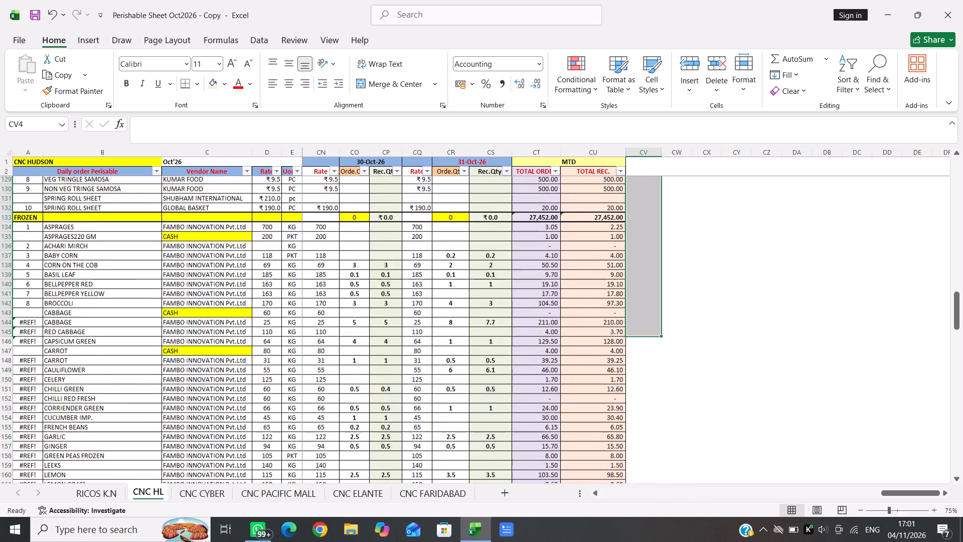
{"action": "scroll", "coordinate": [654, 191], "scroll_direction": "down", "scroll_amount": 5}
{"action": "scroll", "coordinate": [654, 191], "scroll_direction": "up", "scroll_amount": 3}
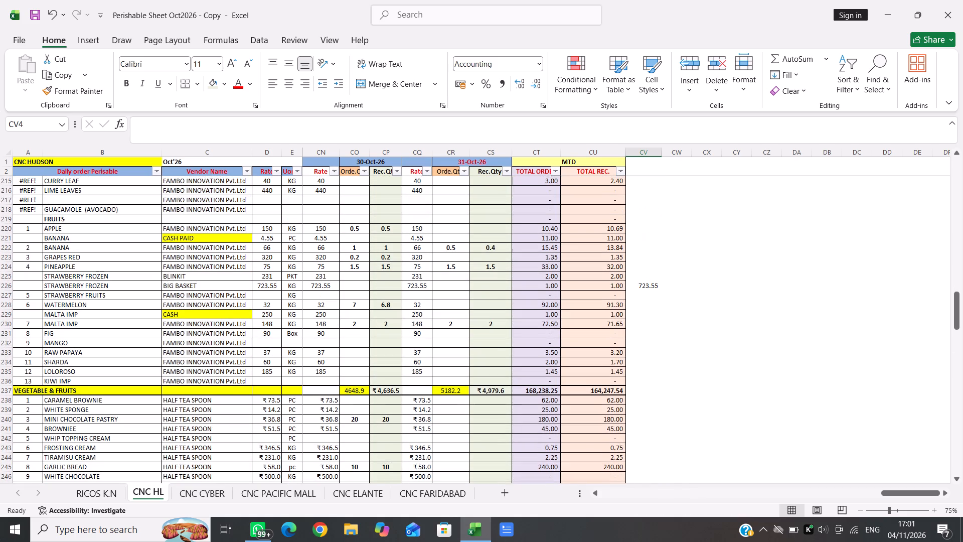
{"action": "left_click", "coordinate": [655, 217]}
{"action": "key", "text": "shift+Down"}
{"action": "key", "text": "shift+Down"}
{"action": "key", "text": "shift+Down"}
{"action": "key", "text": "shift+Down"}
{"action": "key", "text": "shift+Down"}
{"action": "key", "text": "shift+Down"}
{"action": "key", "text": "shift+Down"}
{"action": "key", "text": "shift+Down"}
{"action": "key", "text": "shift+Down"}
{"action": "key", "text": "shift+Down"}
{"action": "key", "text": "shift+Down"}
{"action": "key", "text": "shift+Down"}
{"action": "key", "text": "shift+Down"}
{"action": "key", "text": "shift+Down"}
{"action": "key", "text": "shift+Down"}
{"action": "key", "text": "shift+Down"}
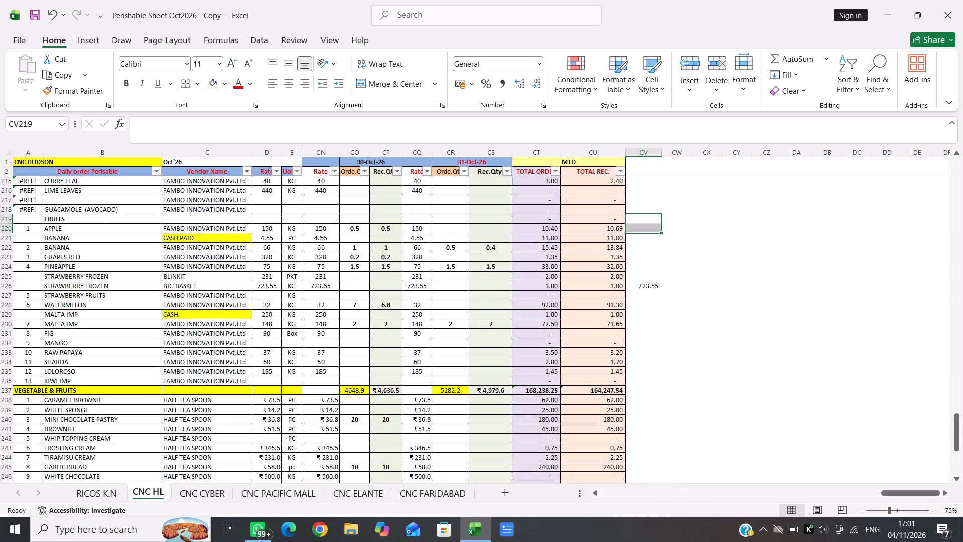
{"action": "key", "text": "Delete"}
{"action": "scroll", "coordinate": [655, 217], "scroll_direction": "down", "scroll_amount": 3}
{"action": "scroll", "coordinate": [655, 217], "scroll_direction": "up", "scroll_amount": 10}
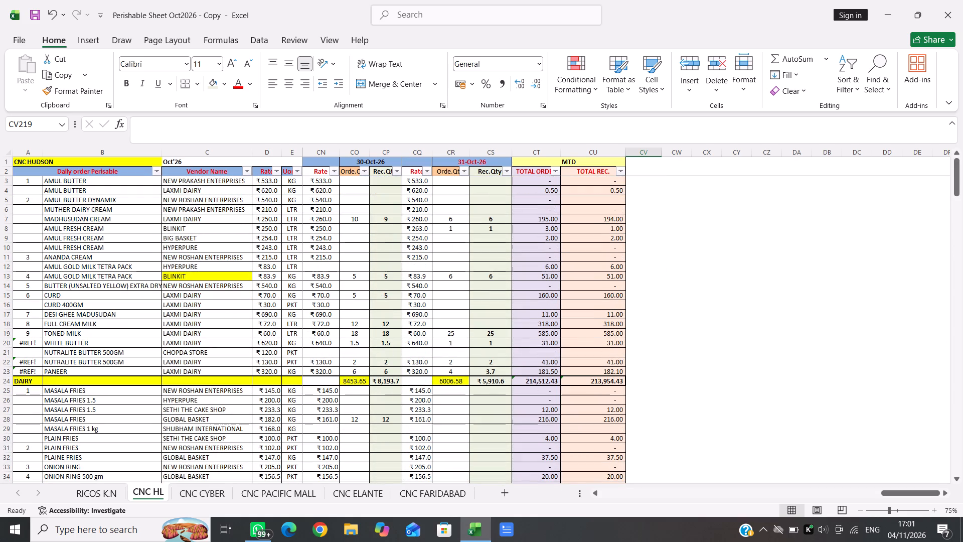
Review the daily ordered and received quantities, rates and MTD totals across the CNC HL sheet.
{"action": "left_click", "coordinate": [546, 252]}
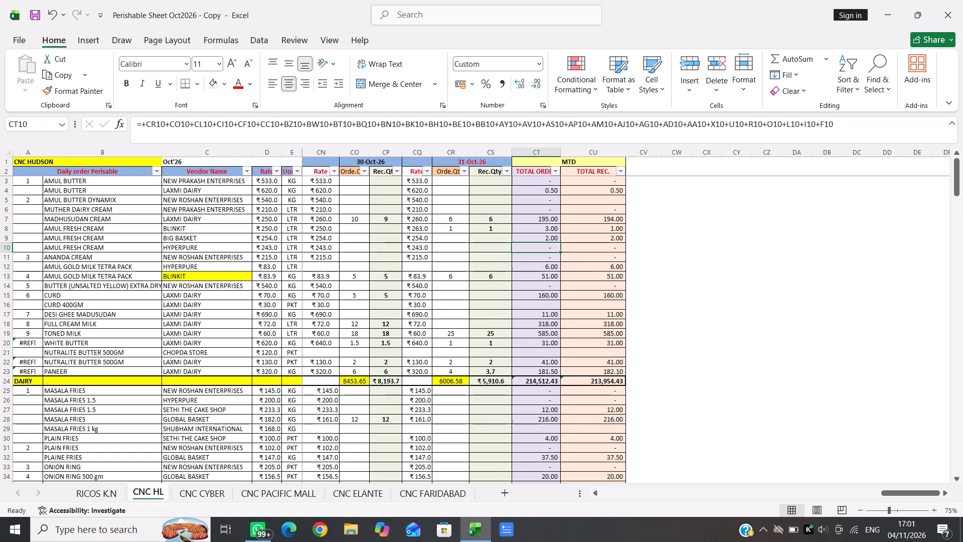
{"action": "scroll", "coordinate": [546, 252], "scroll_direction": "down", "scroll_amount": 2}
{"action": "scroll", "coordinate": [546, 252], "scroll_direction": "up", "scroll_amount": 1}
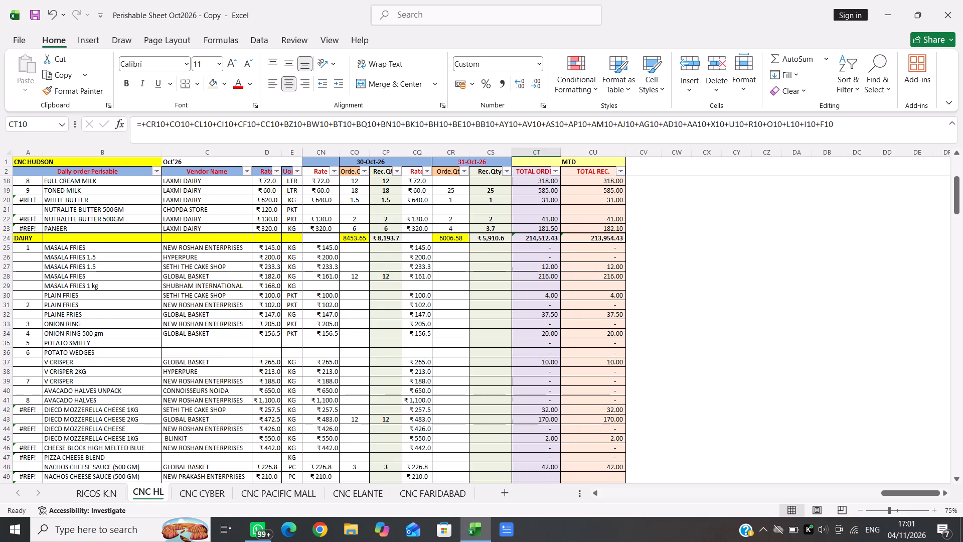
{"action": "scroll", "coordinate": [546, 252], "scroll_direction": "up", "scroll_amount": 5}
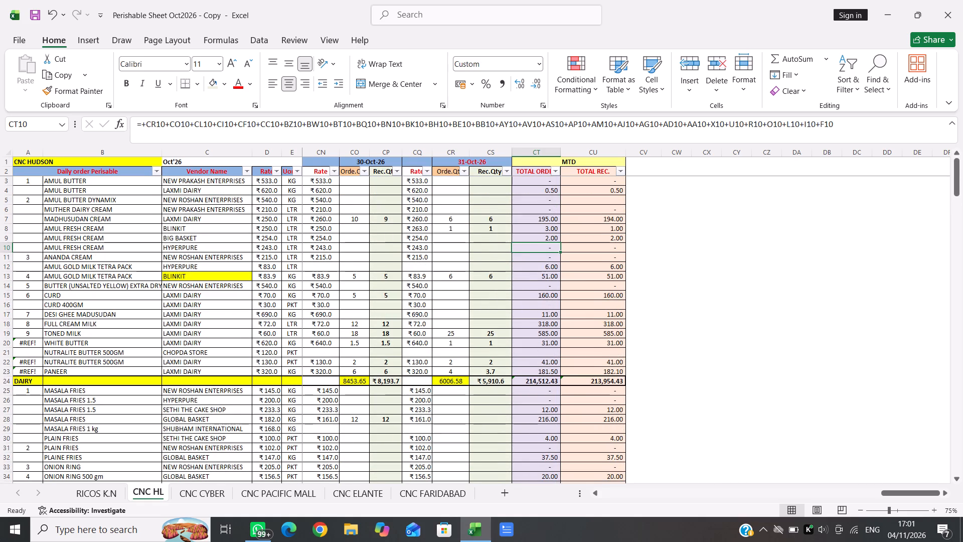
{"action": "scroll", "coordinate": [492, 275], "scroll_direction": "right", "scroll_amount": 5}
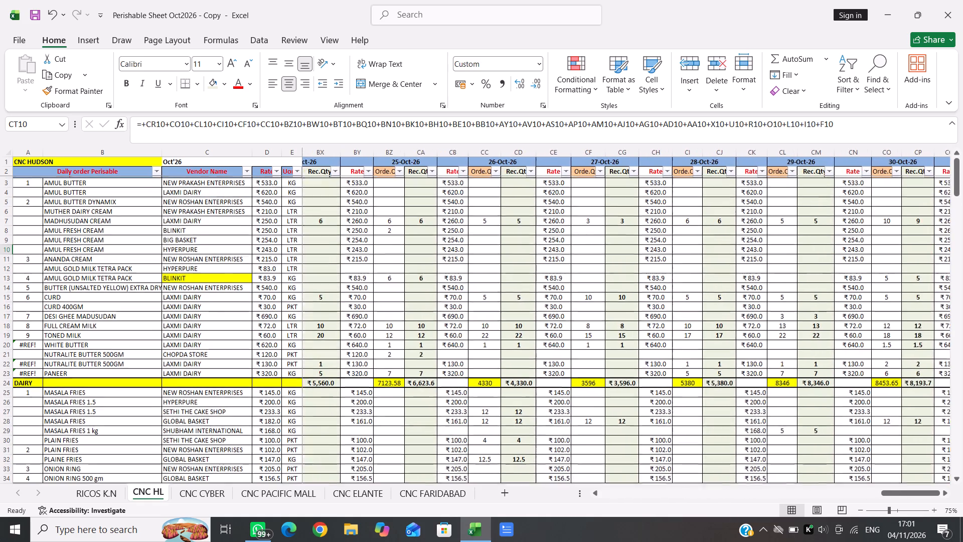
{"action": "scroll", "coordinate": [492, 275], "scroll_direction": "right", "scroll_amount": 2}
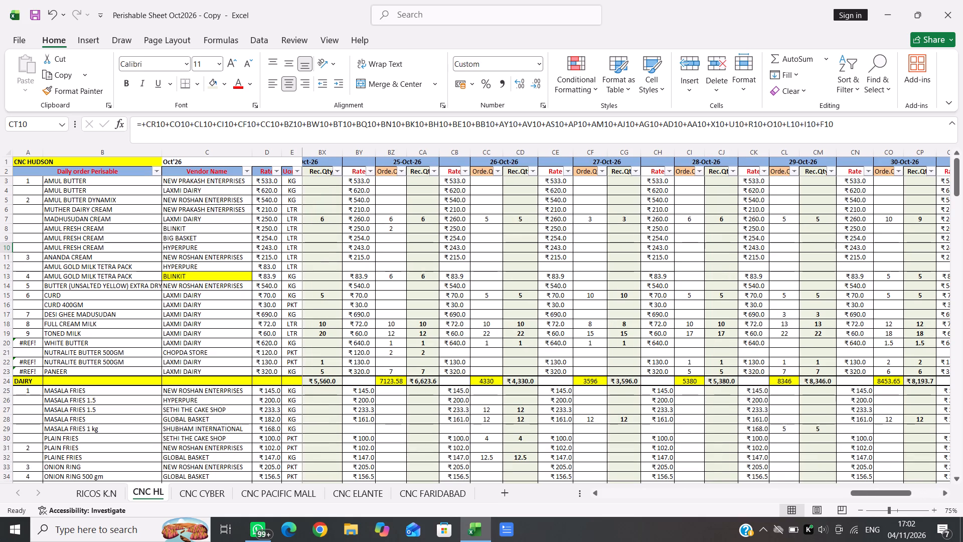
{"action": "scroll", "coordinate": [492, 275], "scroll_direction": "left", "scroll_amount": 1}
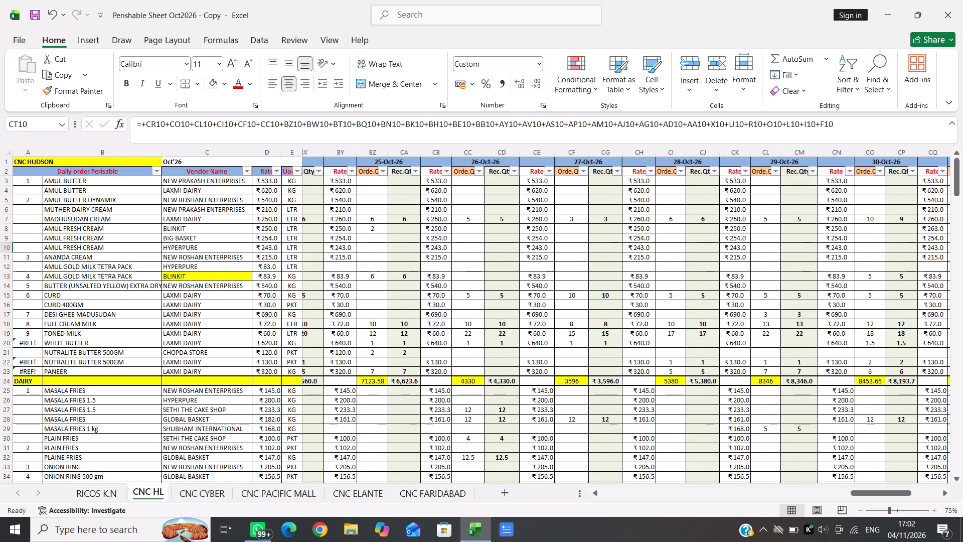
{"action": "scroll", "coordinate": [492, 275], "scroll_direction": "left", "scroll_amount": 3}
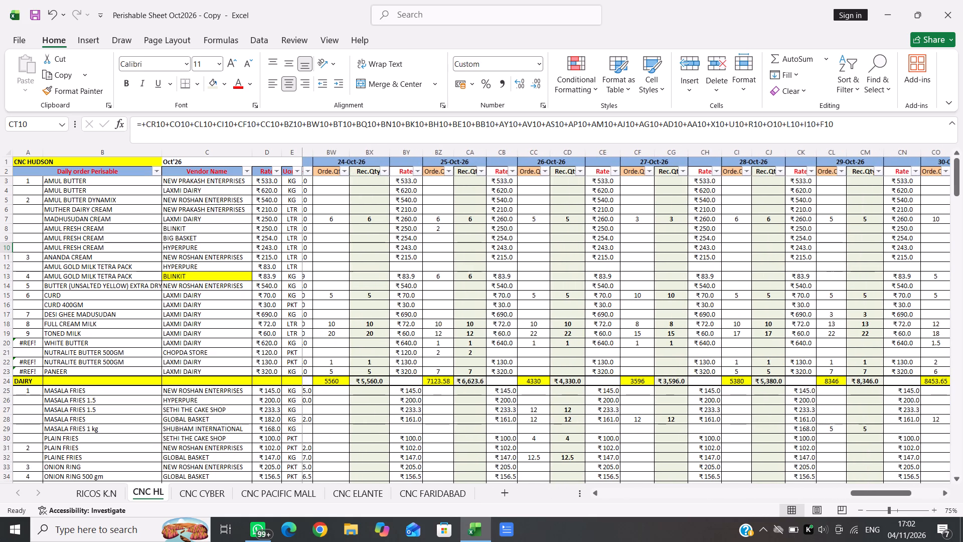
{"action": "scroll", "coordinate": [492, 275], "scroll_direction": "left", "scroll_amount": 1}
{"action": "scroll", "coordinate": [492, 275], "scroll_direction": "down", "scroll_amount": 2}
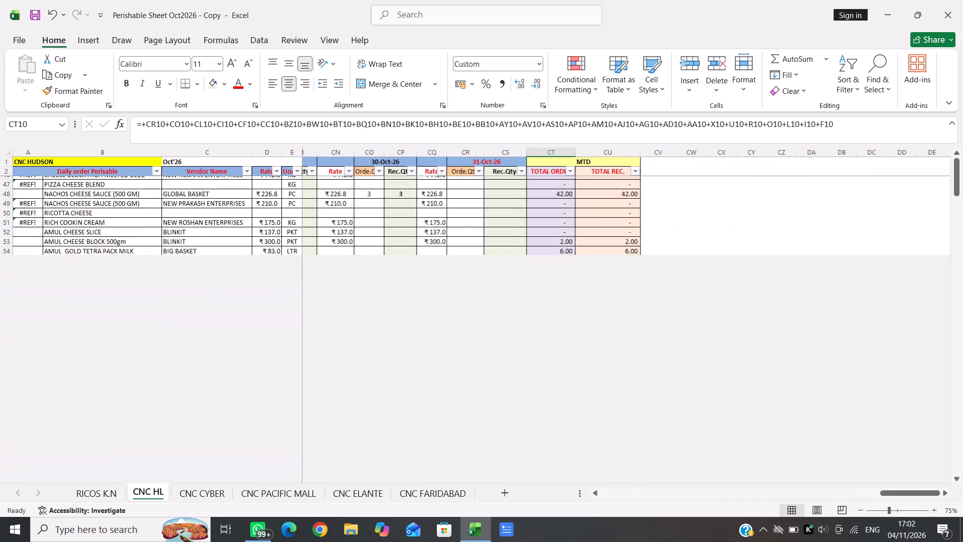
{"action": "scroll", "coordinate": [492, 275], "scroll_direction": "down", "scroll_amount": 8}
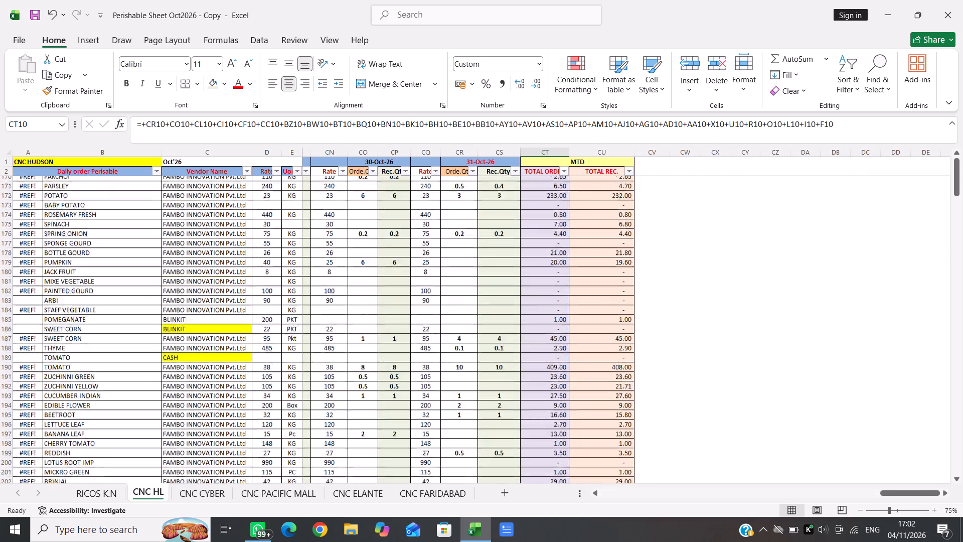
{"action": "scroll", "coordinate": [492, 275], "scroll_direction": "down", "scroll_amount": 2}
{"action": "left_click", "coordinate": [486, 374]}
{"action": "scroll", "coordinate": [486, 374], "scroll_direction": "down", "scroll_amount": 1}
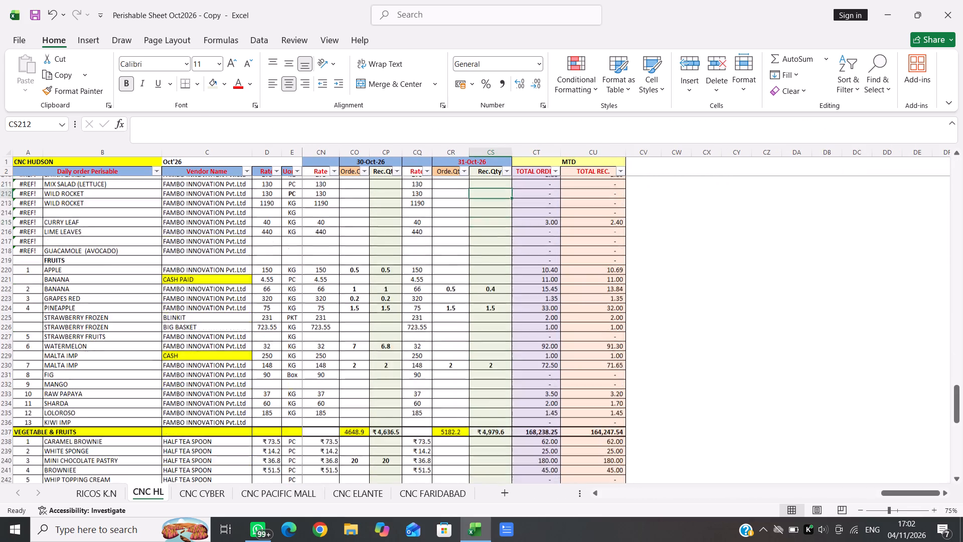
{"action": "scroll", "coordinate": [486, 374], "scroll_direction": "down", "scroll_amount": 2}
{"action": "scroll", "coordinate": [486, 374], "scroll_direction": "right", "scroll_amount": 2}
{"action": "scroll", "coordinate": [486, 374], "scroll_direction": "up", "scroll_amount": 4}
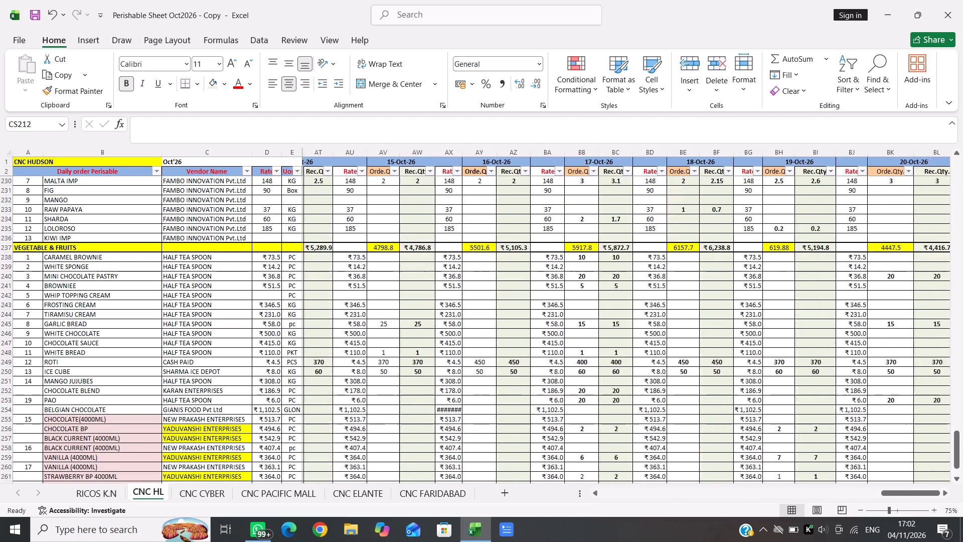
{"action": "scroll", "coordinate": [486, 374], "scroll_direction": "up", "scroll_amount": 4}
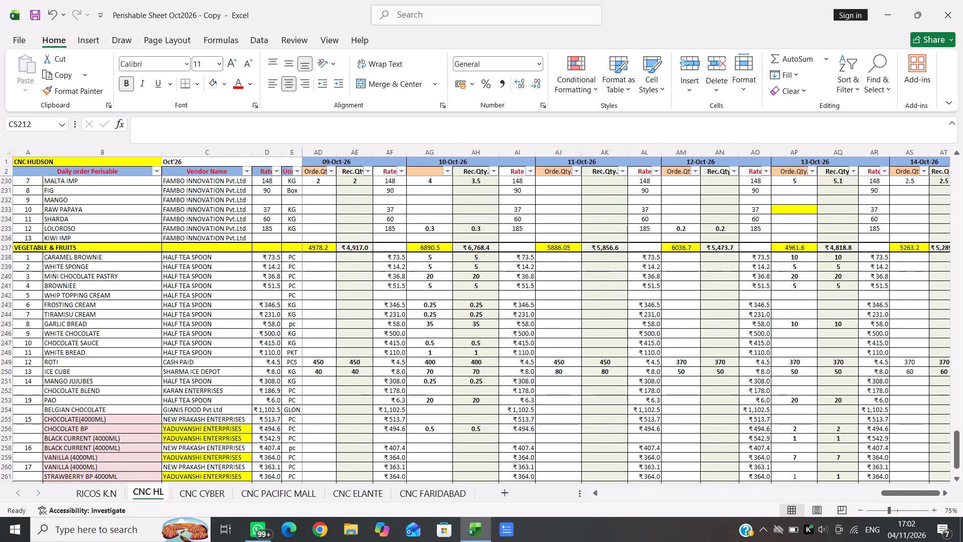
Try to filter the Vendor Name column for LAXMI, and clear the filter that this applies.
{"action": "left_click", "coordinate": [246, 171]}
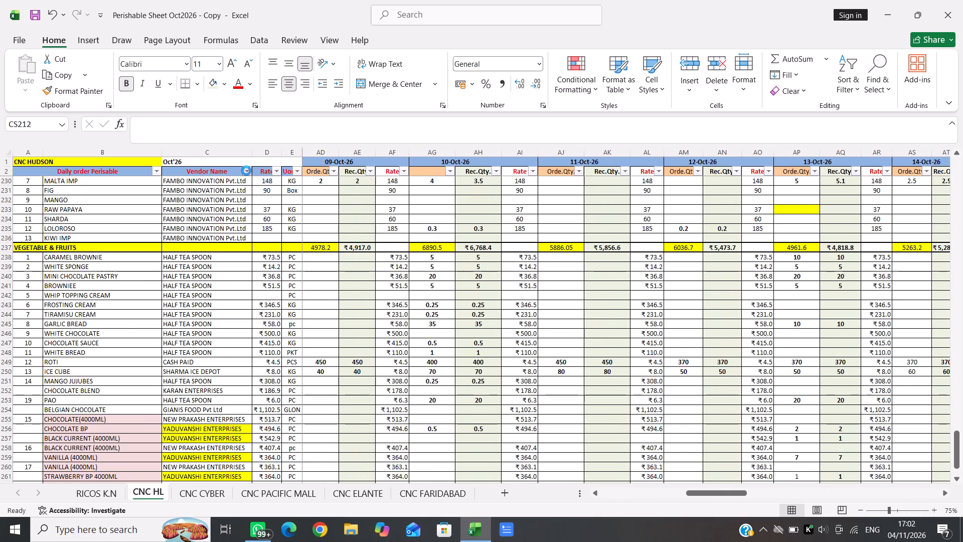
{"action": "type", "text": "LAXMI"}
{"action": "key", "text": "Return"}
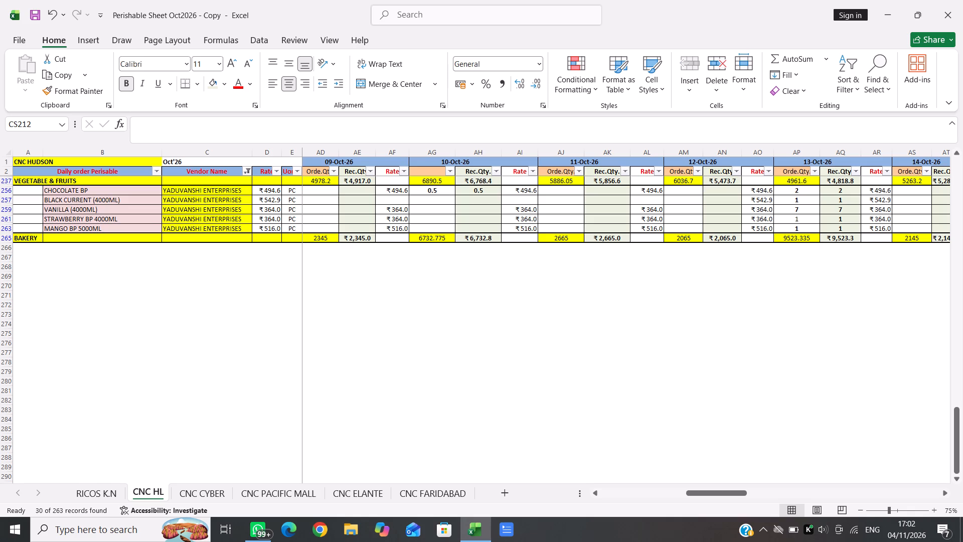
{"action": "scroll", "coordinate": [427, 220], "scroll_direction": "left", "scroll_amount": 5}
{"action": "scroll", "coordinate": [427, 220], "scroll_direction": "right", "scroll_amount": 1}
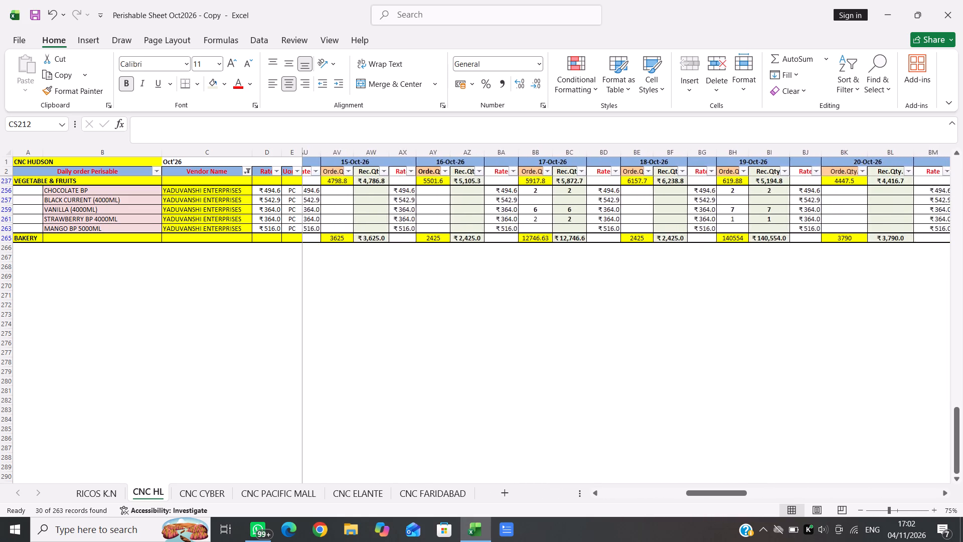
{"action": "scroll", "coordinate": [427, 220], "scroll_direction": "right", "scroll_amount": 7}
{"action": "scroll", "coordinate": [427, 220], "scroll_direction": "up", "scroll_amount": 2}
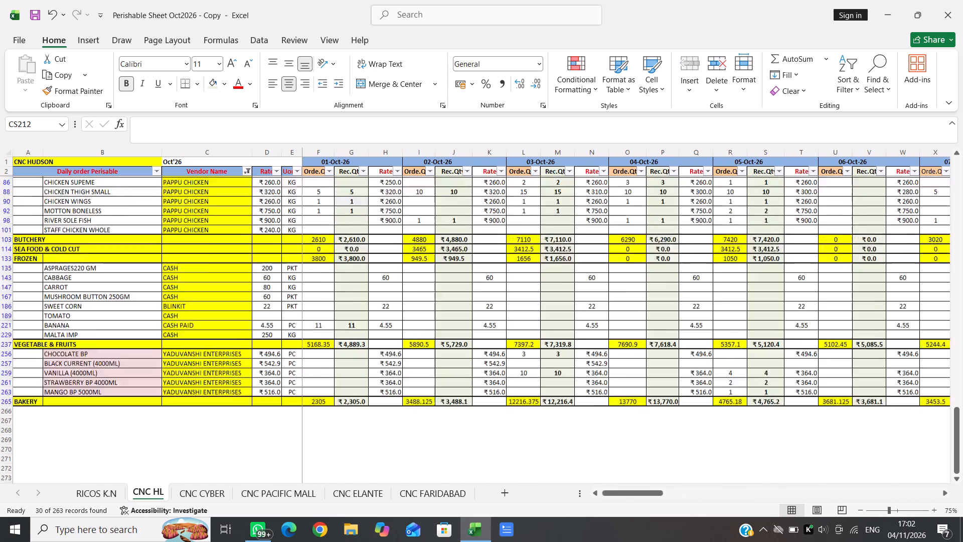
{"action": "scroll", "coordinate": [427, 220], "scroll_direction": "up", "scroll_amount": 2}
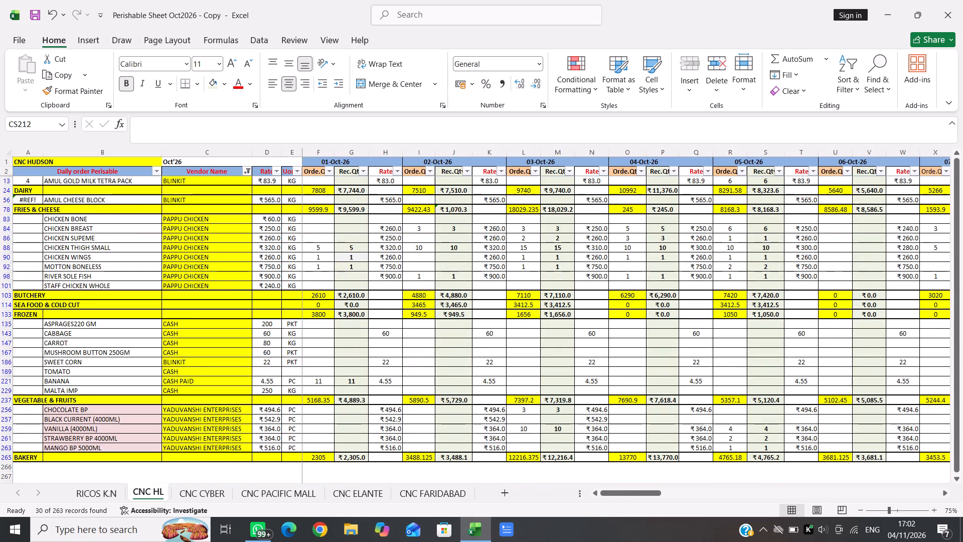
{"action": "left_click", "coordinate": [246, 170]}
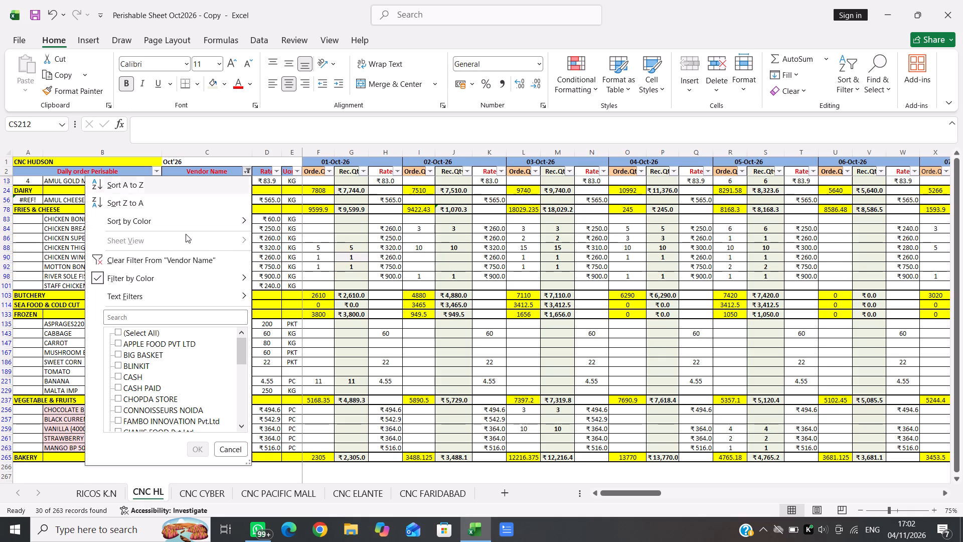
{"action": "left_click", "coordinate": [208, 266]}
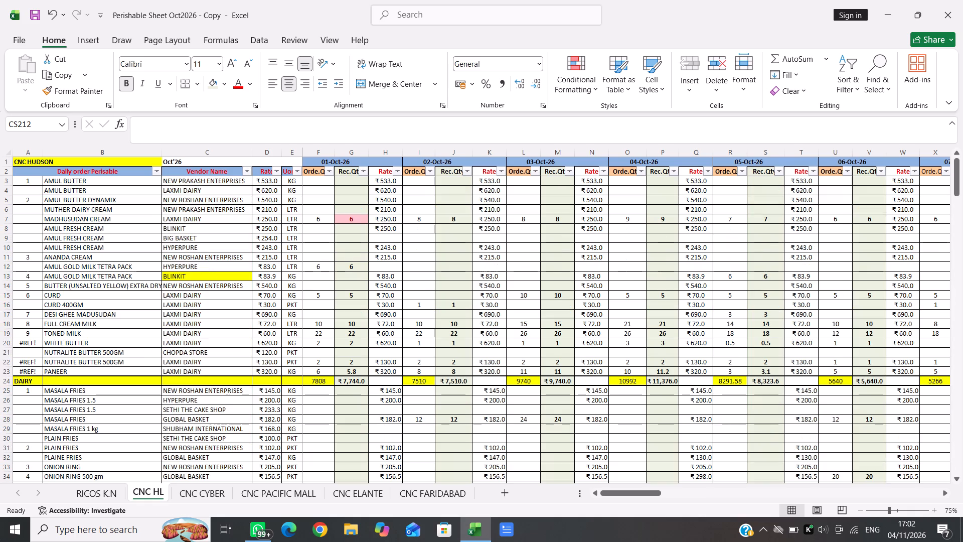
Filter the Vendor Name column with the search text LAX to show only the LAXMI DAIRY rows.
{"action": "left_click", "coordinate": [249, 172]}
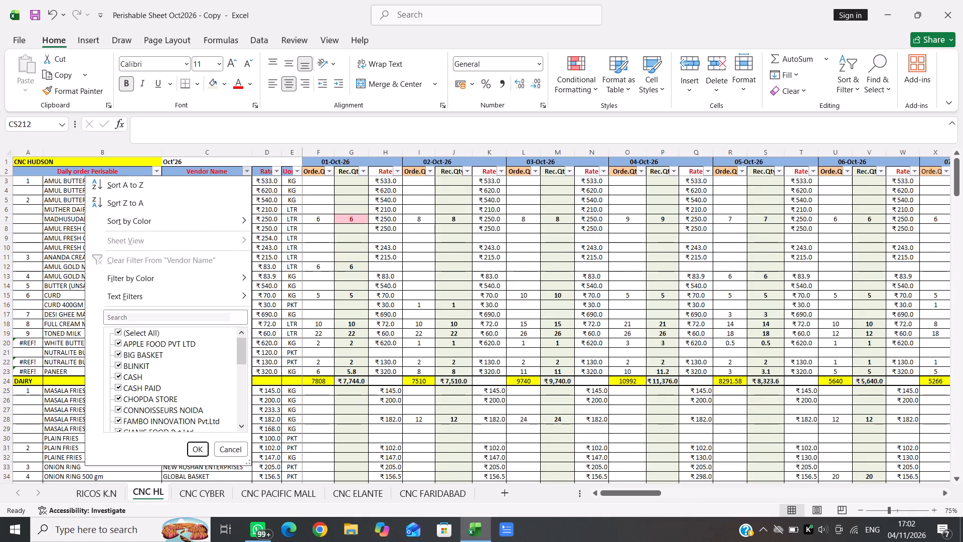
{"action": "left_click", "coordinate": [163, 316]}
{"action": "type", "text": "LAX"}
{"action": "key", "text": "Return"}
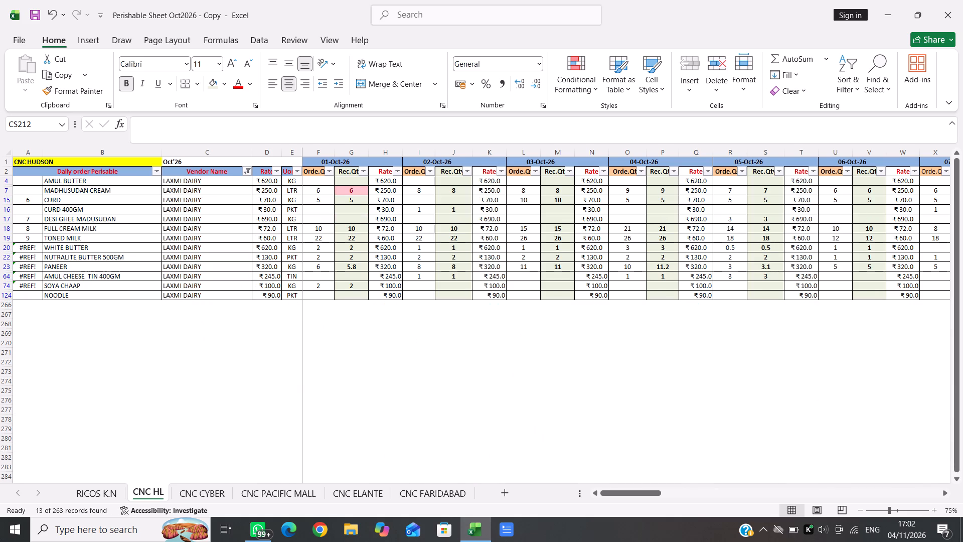
Examine the LAXMI DAIRY items' rates and daily ordered and received quantities across the October dates.
{"action": "scroll", "coordinate": [405, 258], "scroll_direction": "right", "scroll_amount": 1}
{"action": "scroll", "coordinate": [405, 258], "scroll_direction": "left", "scroll_amount": 2}
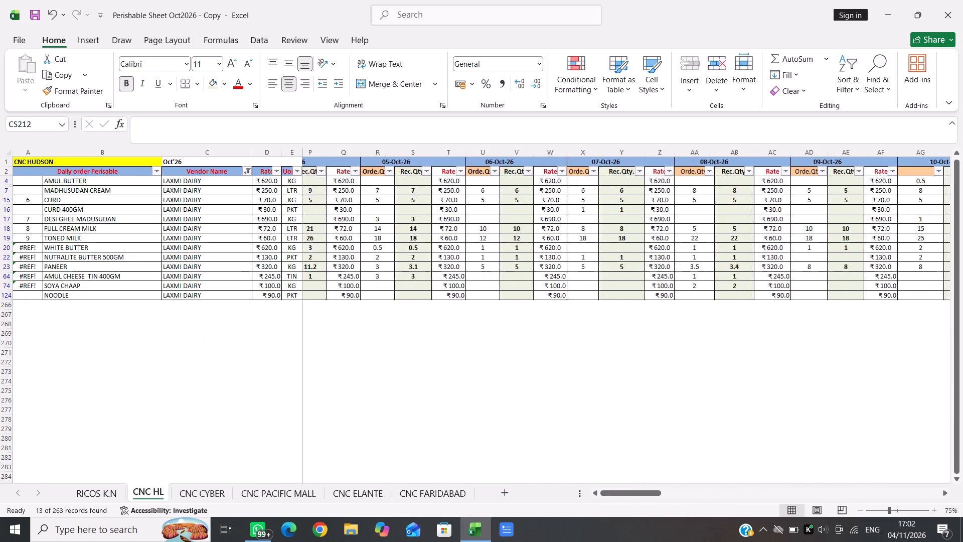
{"action": "scroll", "coordinate": [405, 258], "scroll_direction": "left", "scroll_amount": 6}
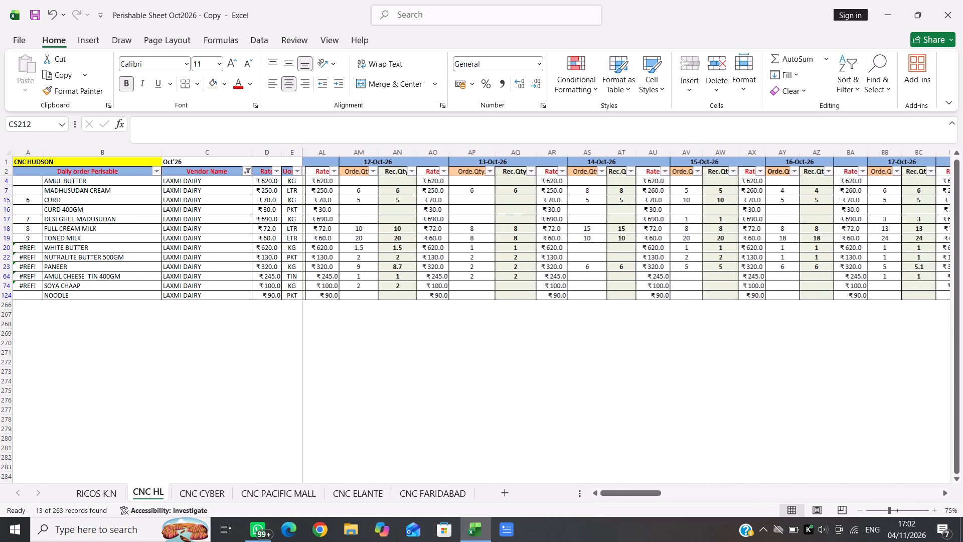
{"action": "scroll", "coordinate": [405, 258], "scroll_direction": "left", "scroll_amount": 4}
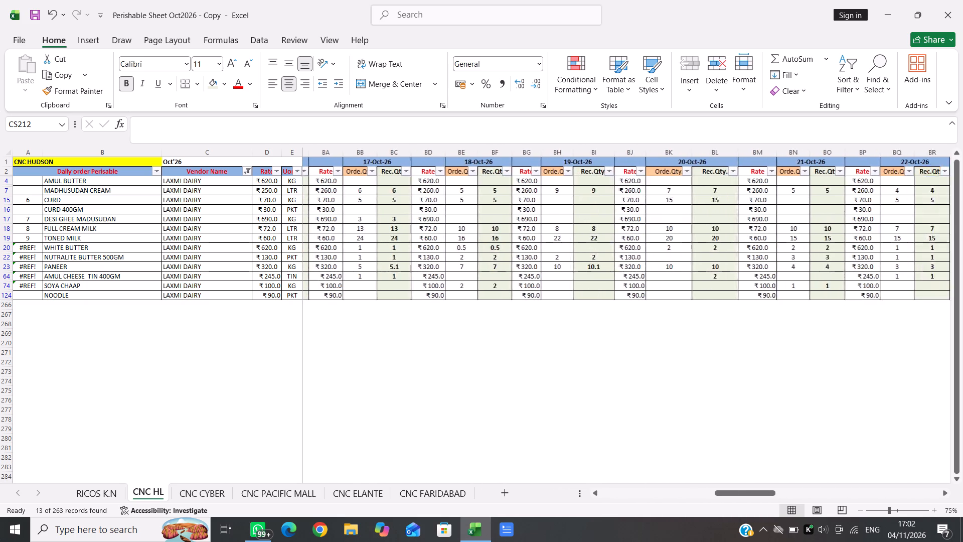
{"action": "scroll", "coordinate": [405, 258], "scroll_direction": "left", "scroll_amount": 2}
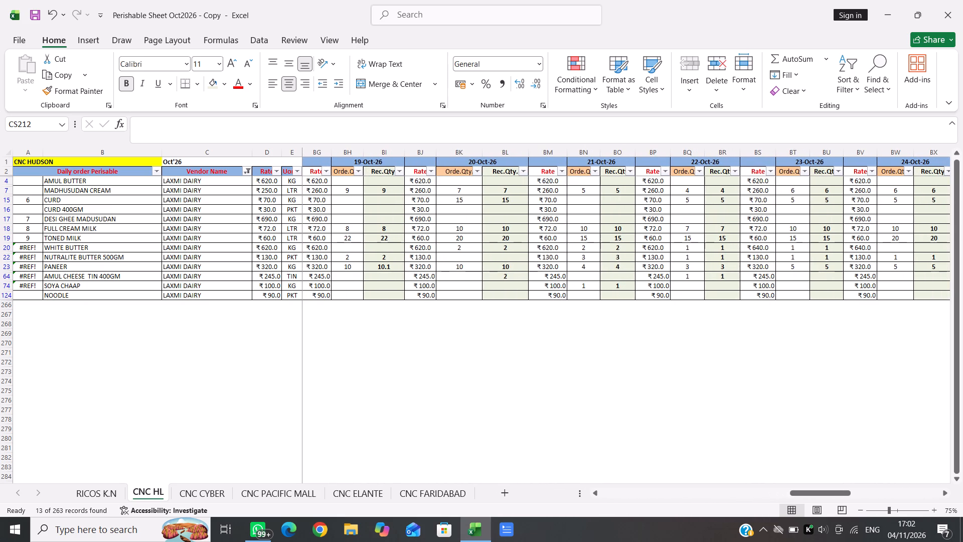
{"action": "scroll", "coordinate": [494, 257], "scroll_direction": "left", "scroll_amount": 4}
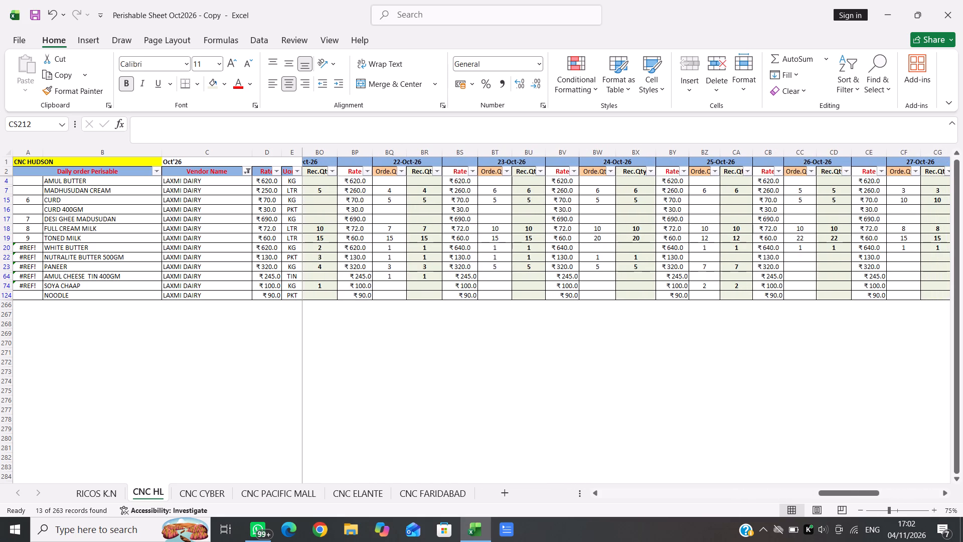
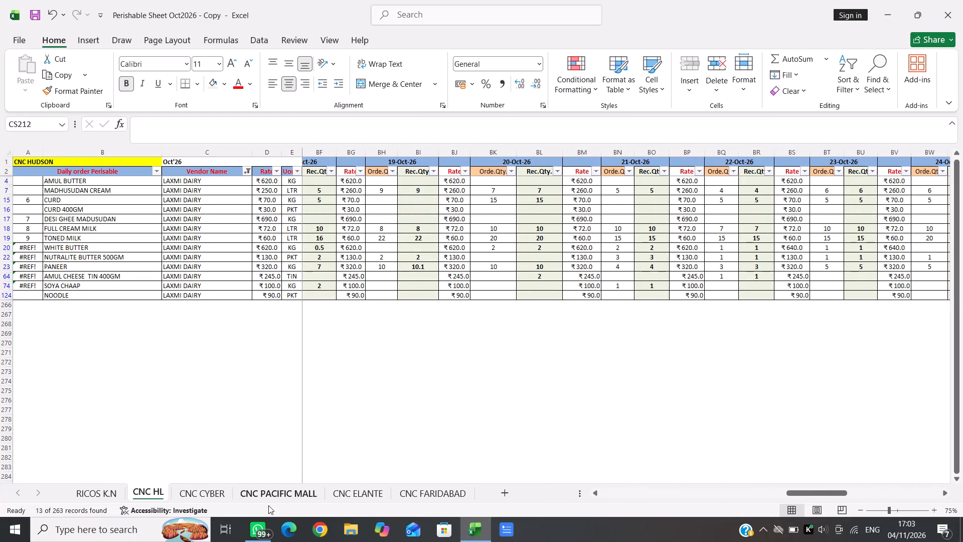
Open the CNC PACIFIC MALL sheet and look through its item list down to the bakery section.
{"action": "left_click", "coordinate": [277, 496]}
{"action": "scroll", "coordinate": [465, 461], "scroll_direction": "down", "scroll_amount": 1}
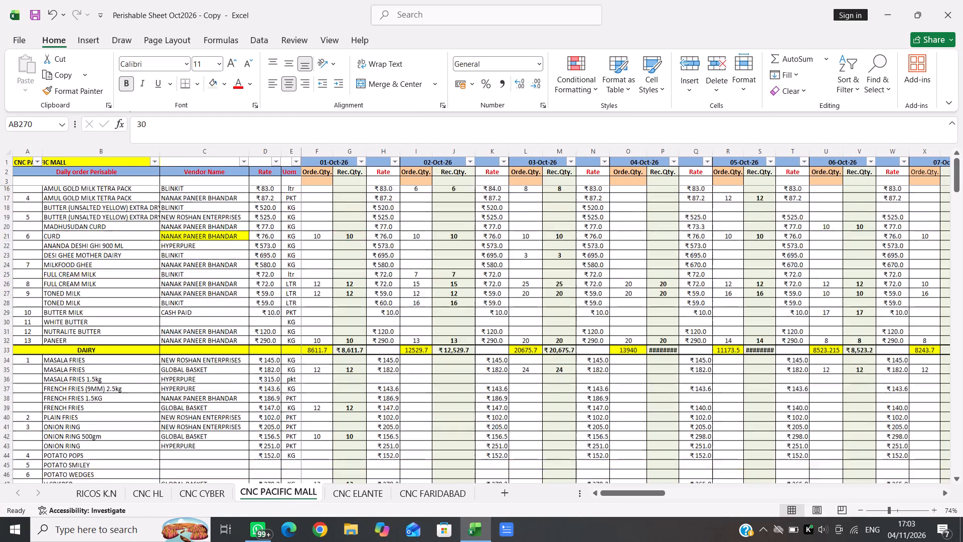
{"action": "scroll", "coordinate": [465, 461], "scroll_direction": "down", "scroll_amount": 15}
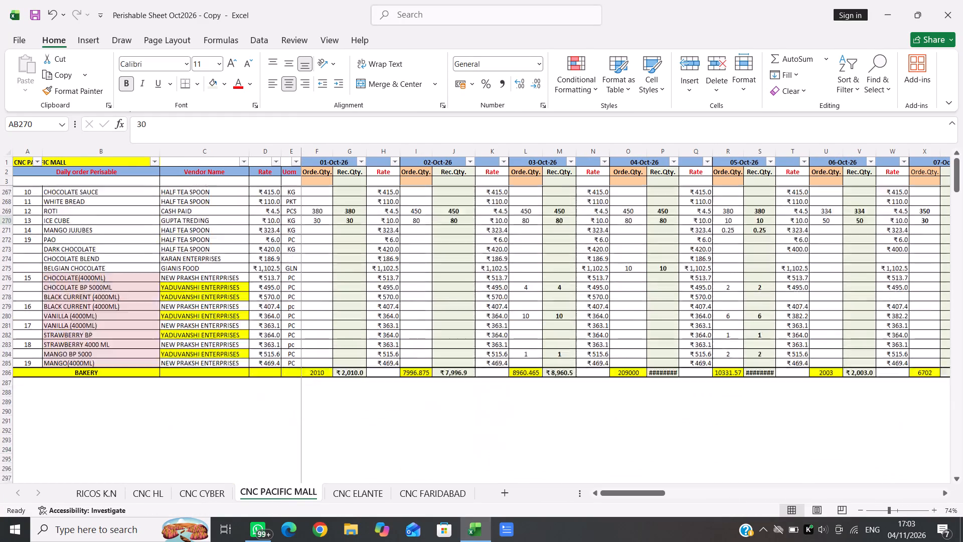
{"action": "scroll", "coordinate": [465, 461], "scroll_direction": "up", "scroll_amount": 3}
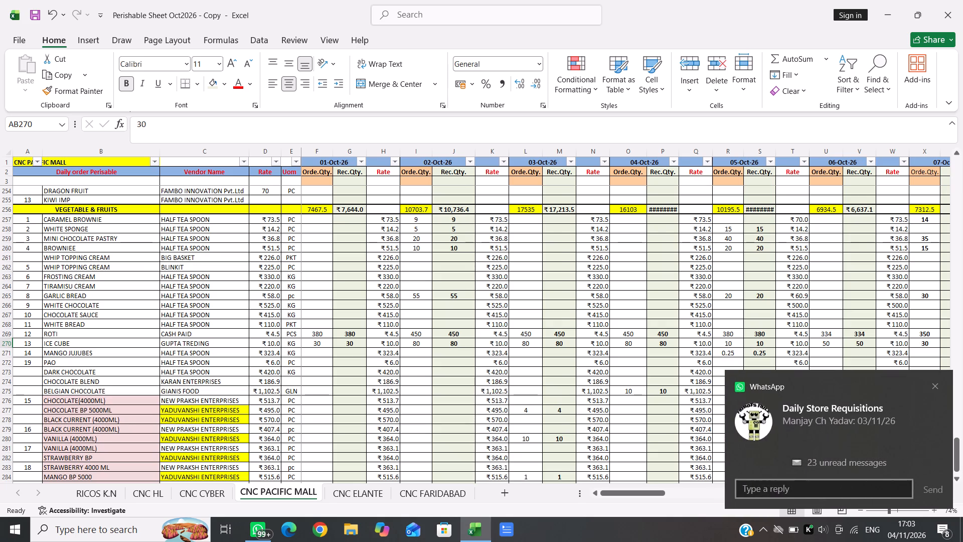
Examine the bakery items' daily ordered and received quantities, rates and MTD totals across October, including the ROTI and ICE CUBE rows.
{"action": "scroll", "coordinate": [484, 362], "scroll_direction": "left", "scroll_amount": 5}
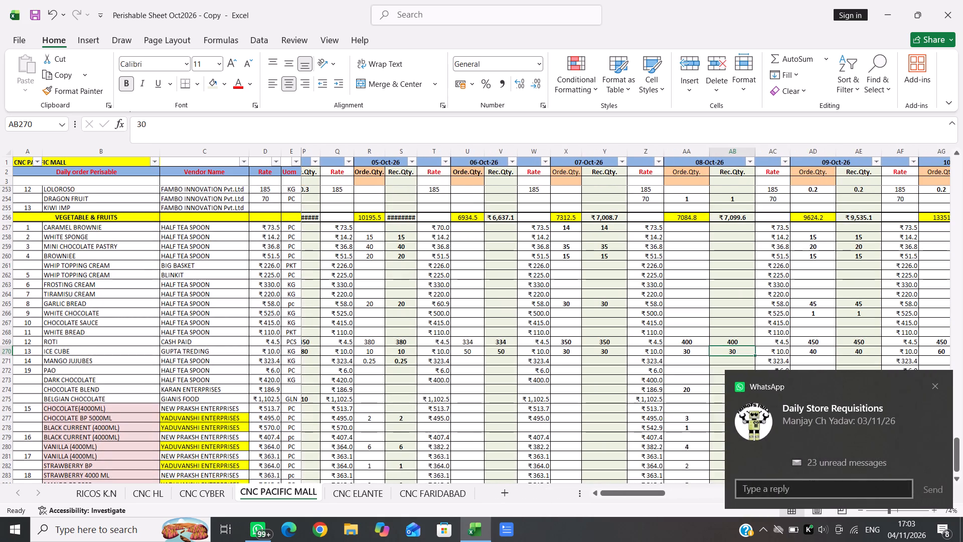
{"action": "scroll", "coordinate": [484, 362], "scroll_direction": "left", "scroll_amount": 5}
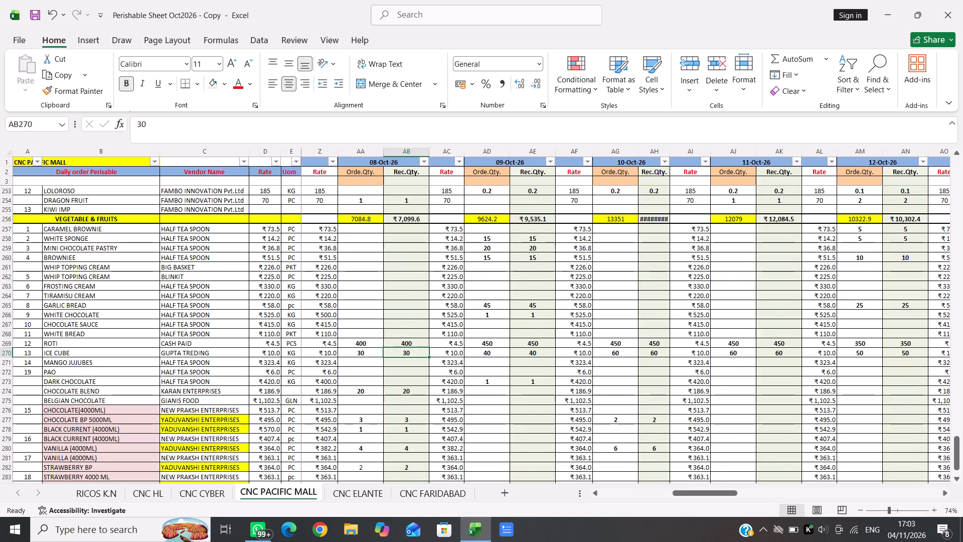
{"action": "scroll", "coordinate": [484, 362], "scroll_direction": "left", "scroll_amount": 11}
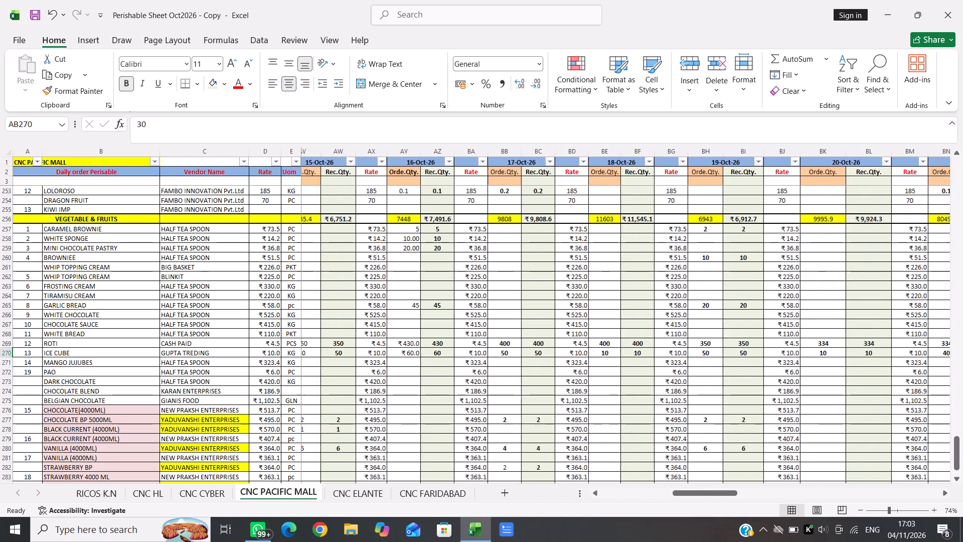
{"action": "scroll", "coordinate": [484, 362], "scroll_direction": "left", "scroll_amount": 7}
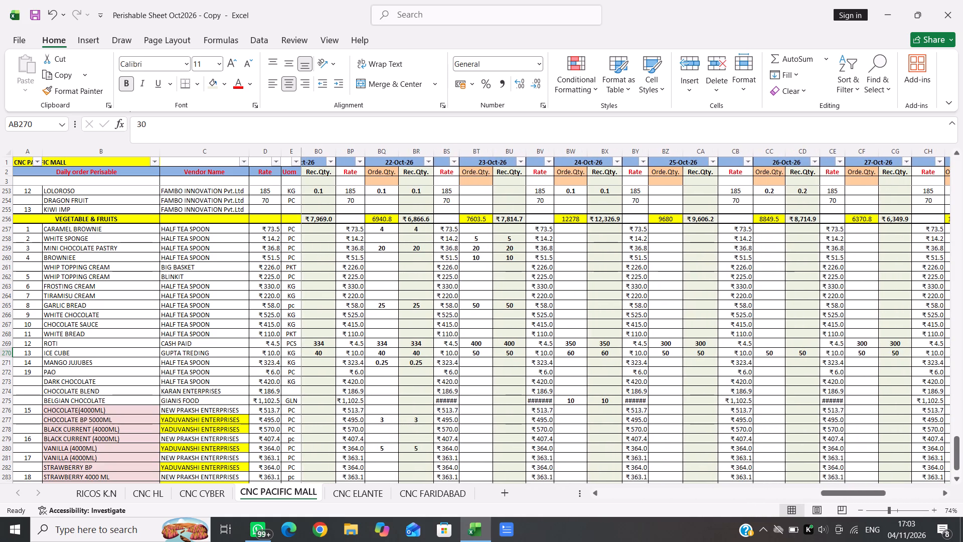
{"action": "scroll", "coordinate": [484, 362], "scroll_direction": "left", "scroll_amount": 3}
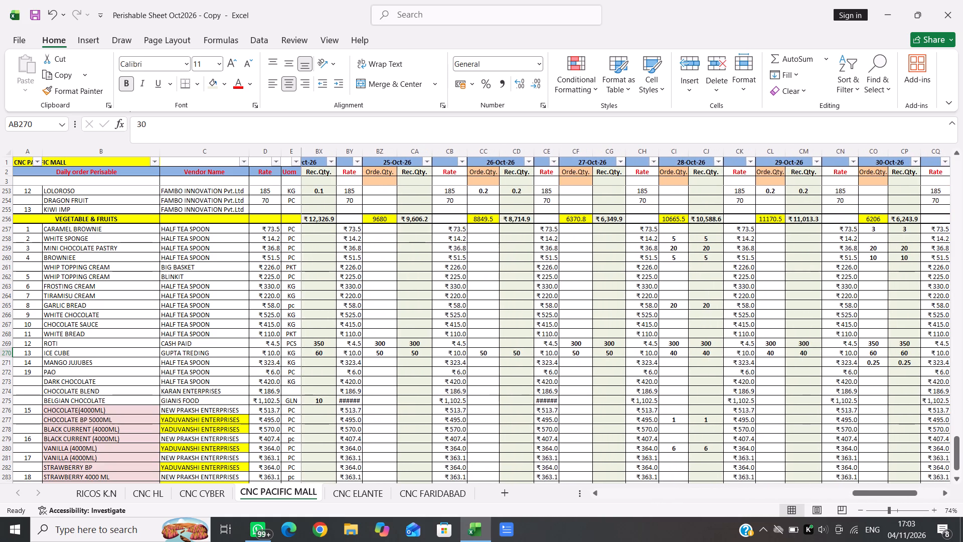
{"action": "left_click", "coordinate": [476, 344]}
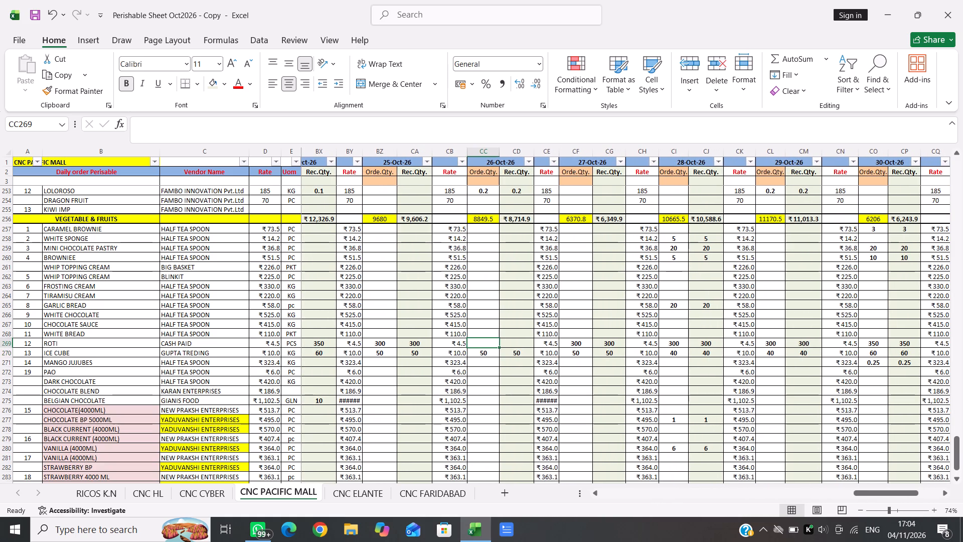
{"action": "left_click", "coordinate": [594, 352]}
{"action": "scroll", "coordinate": [594, 352], "scroll_direction": "left", "scroll_amount": 6}
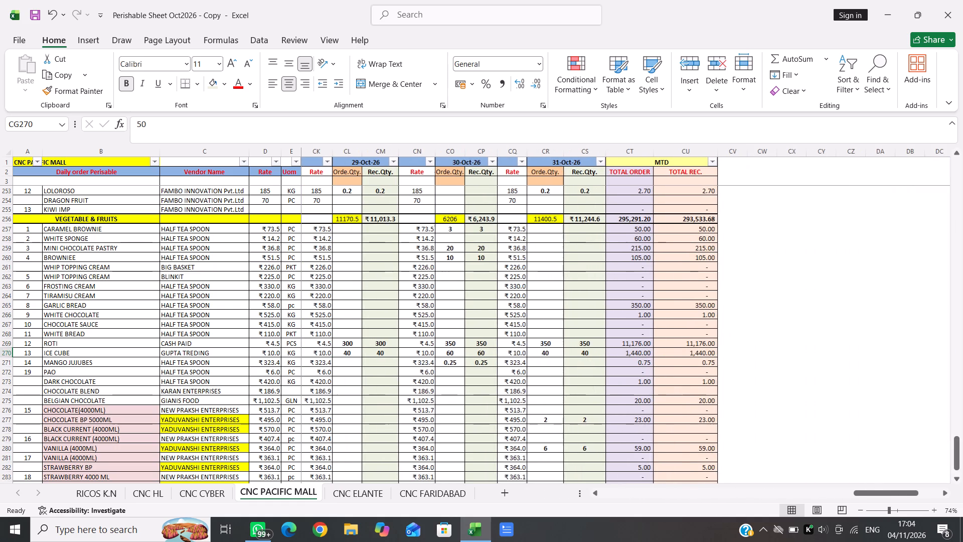
{"action": "scroll", "coordinate": [594, 352], "scroll_direction": "left", "scroll_amount": 2}
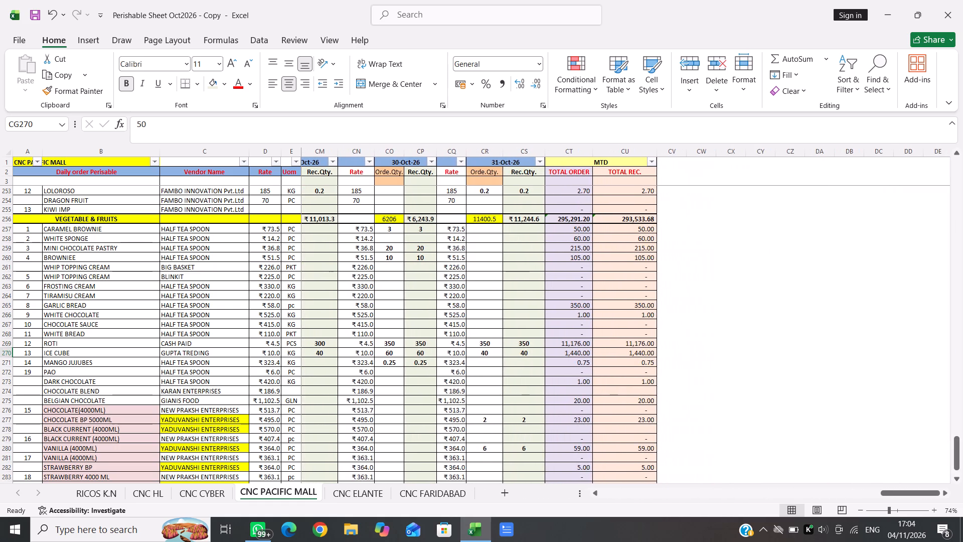
{"action": "scroll", "coordinate": [594, 352], "scroll_direction": "right", "scroll_amount": 6}
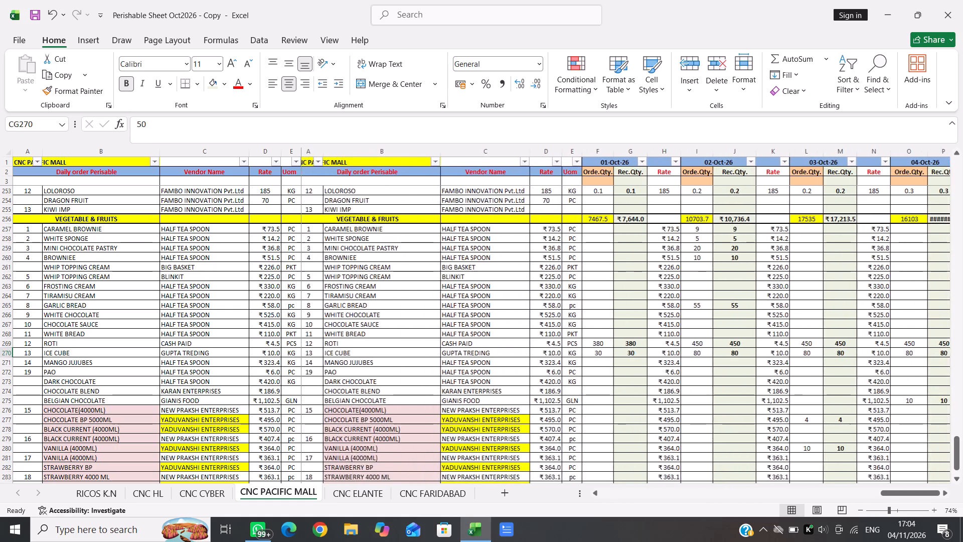
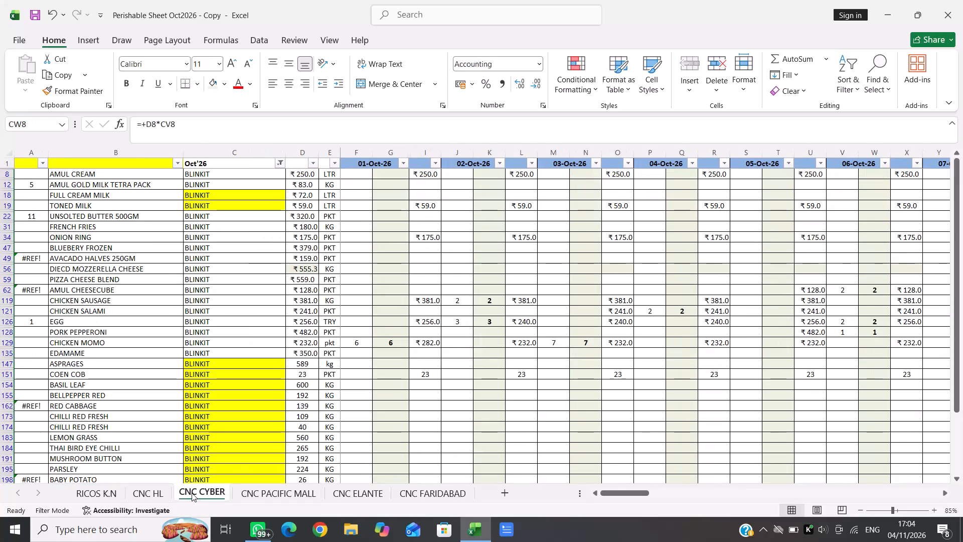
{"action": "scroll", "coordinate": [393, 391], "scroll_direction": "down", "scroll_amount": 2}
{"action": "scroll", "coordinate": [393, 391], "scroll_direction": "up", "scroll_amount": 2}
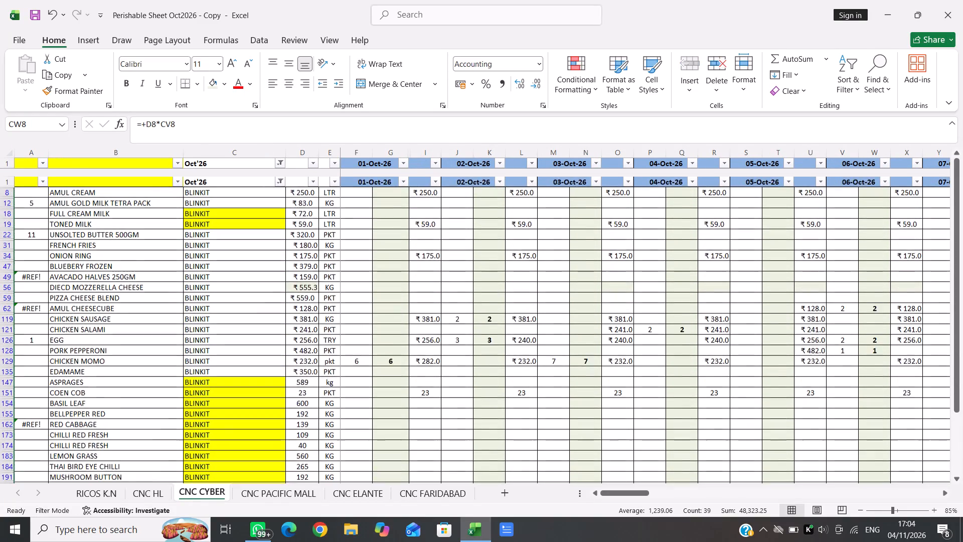
Open the CNC HL sheet and examine LAXMI DAIRY's daily ordered and received quantities, rates and MTD totals across October.
{"action": "left_click", "coordinate": [151, 496]}
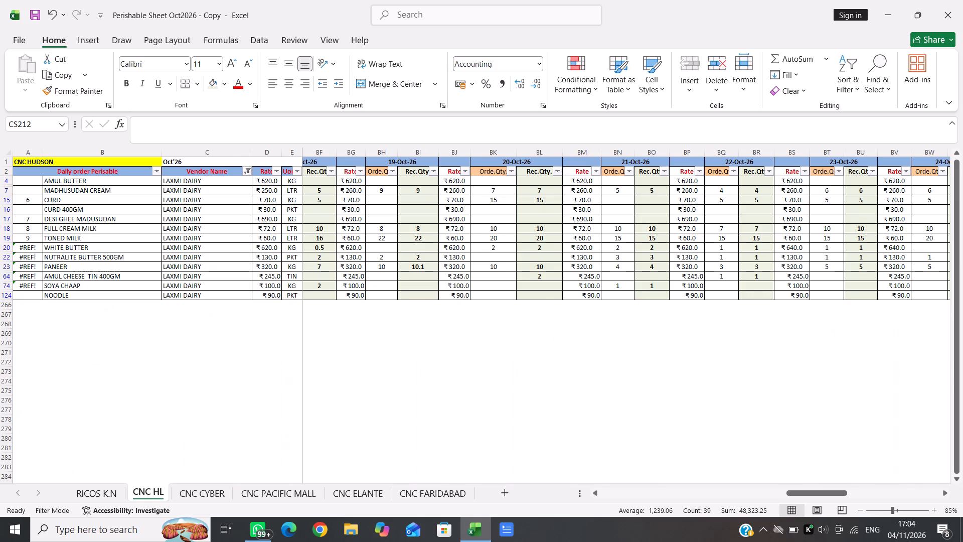
{"action": "scroll", "coordinate": [567, 232], "scroll_direction": "left", "scroll_amount": 8}
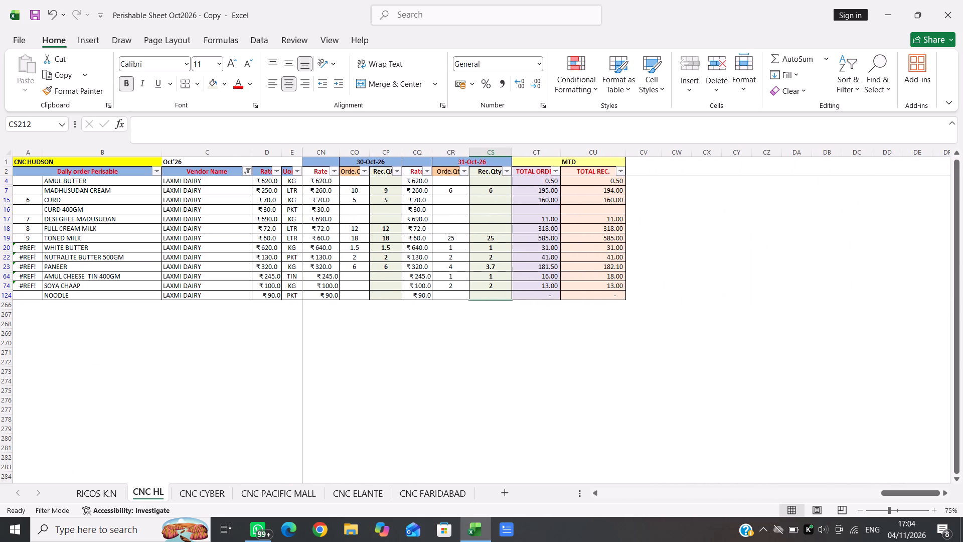
{"action": "scroll", "coordinate": [567, 232], "scroll_direction": "right", "scroll_amount": 3}
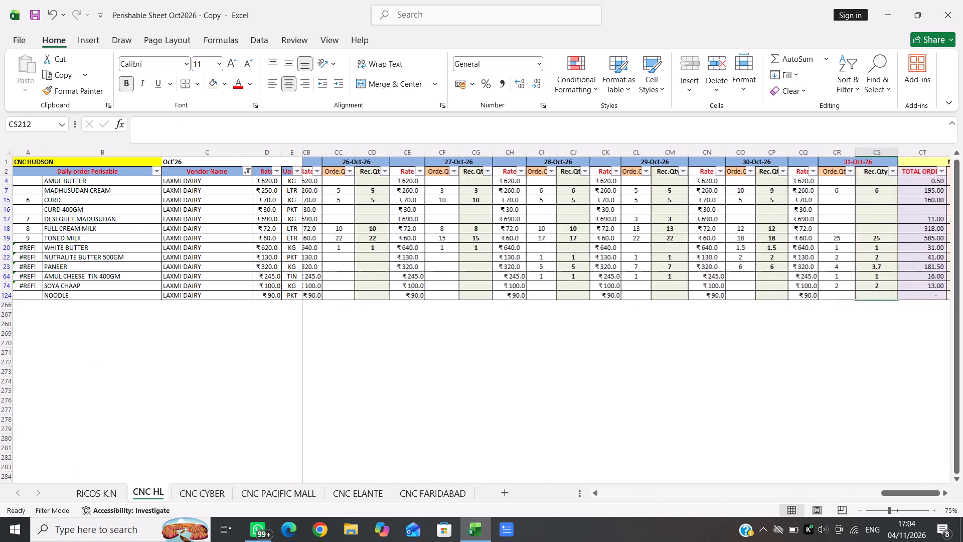
{"action": "scroll", "coordinate": [567, 232], "scroll_direction": "left", "scroll_amount": 1}
{"action": "scroll", "coordinate": [567, 232], "scroll_direction": "right", "scroll_amount": 1}
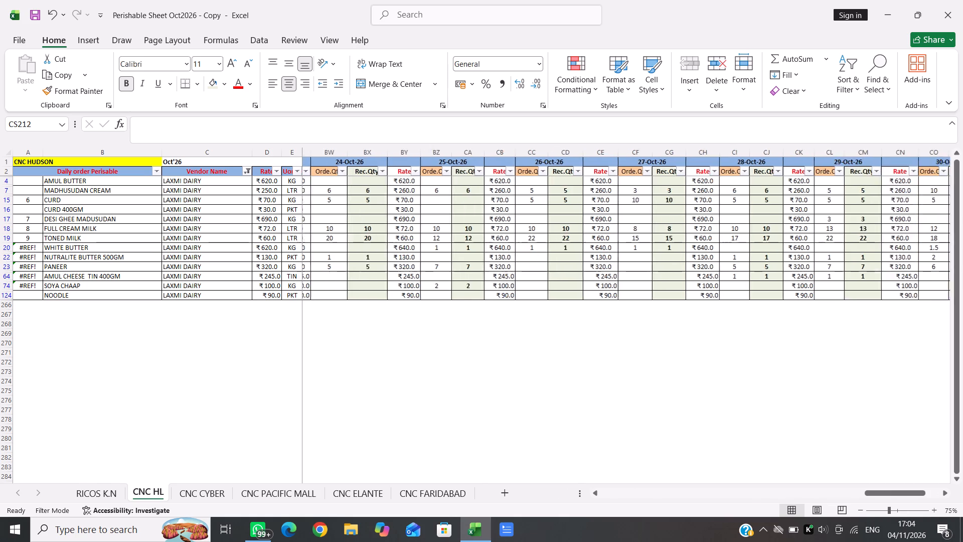
{"action": "scroll", "coordinate": [567, 232], "scroll_direction": "right", "scroll_amount": 9}
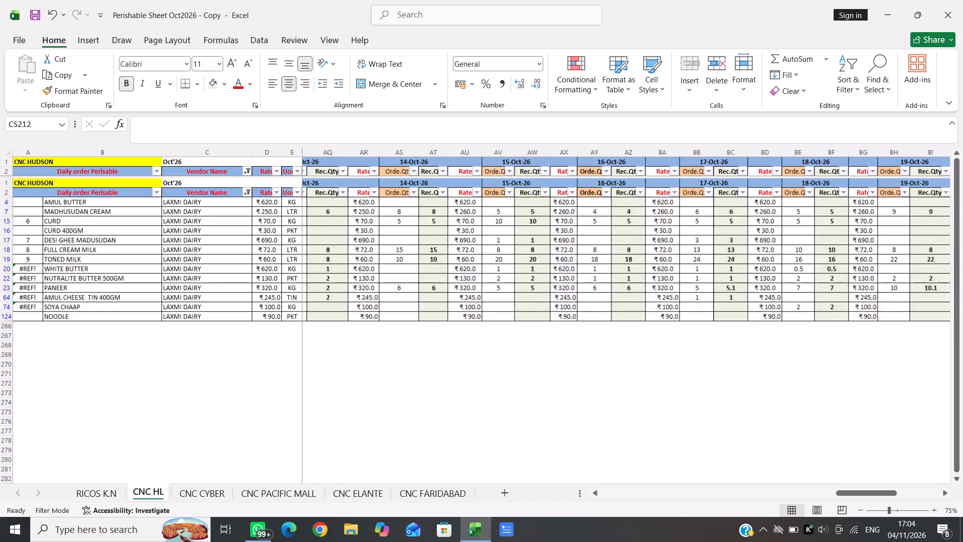
{"action": "scroll", "coordinate": [567, 232], "scroll_direction": "right", "scroll_amount": 2}
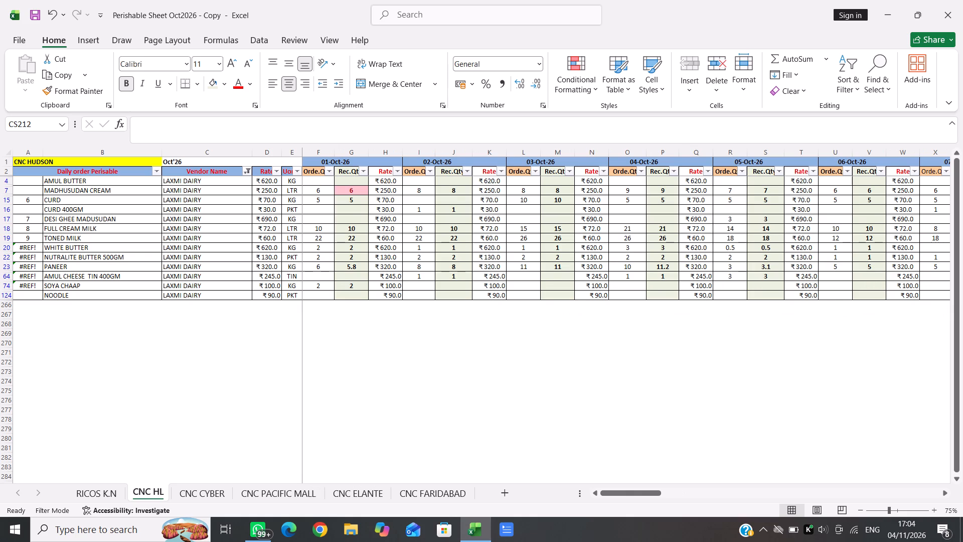
{"action": "scroll", "coordinate": [567, 232], "scroll_direction": "left", "scroll_amount": 6}
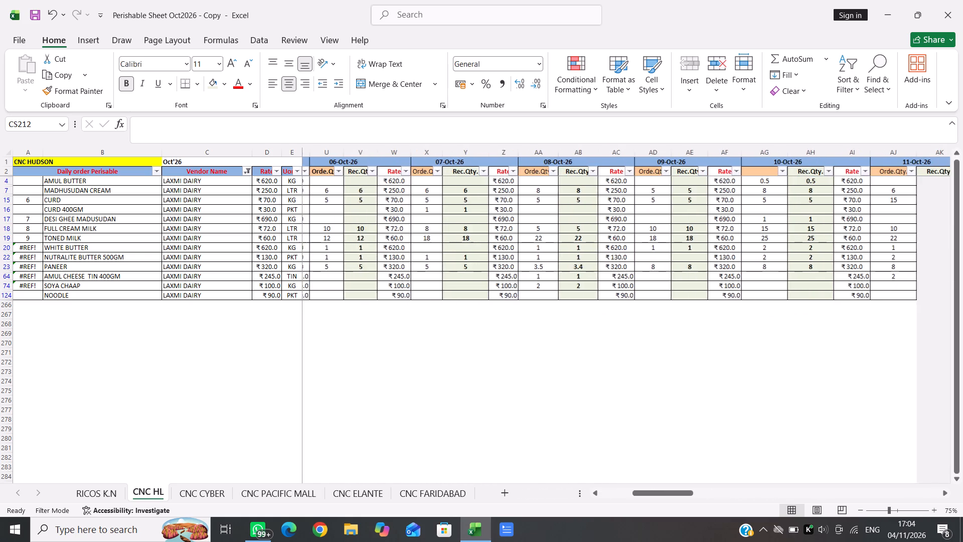
{"action": "scroll", "coordinate": [567, 232], "scroll_direction": "left", "scroll_amount": 1}
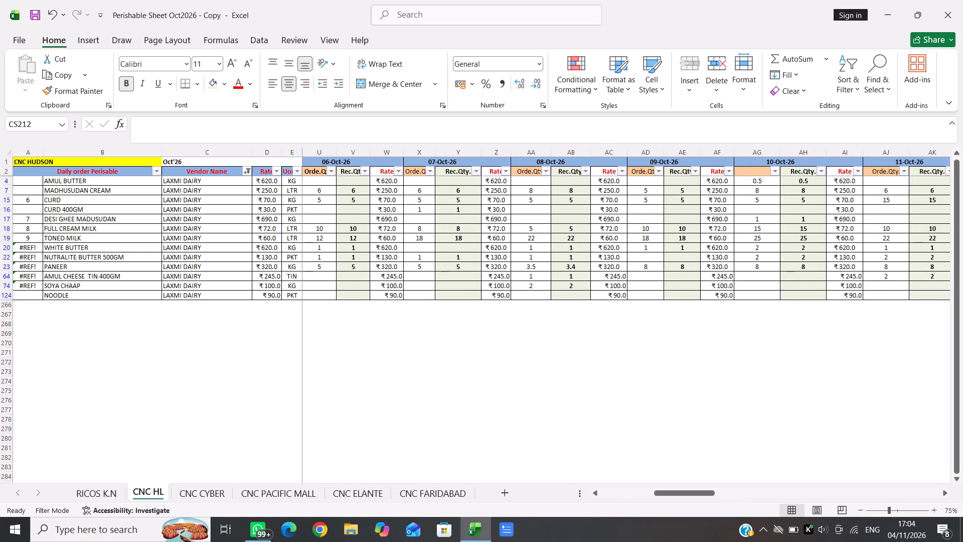
{"action": "scroll", "coordinate": [567, 232], "scroll_direction": "left", "scroll_amount": 6}
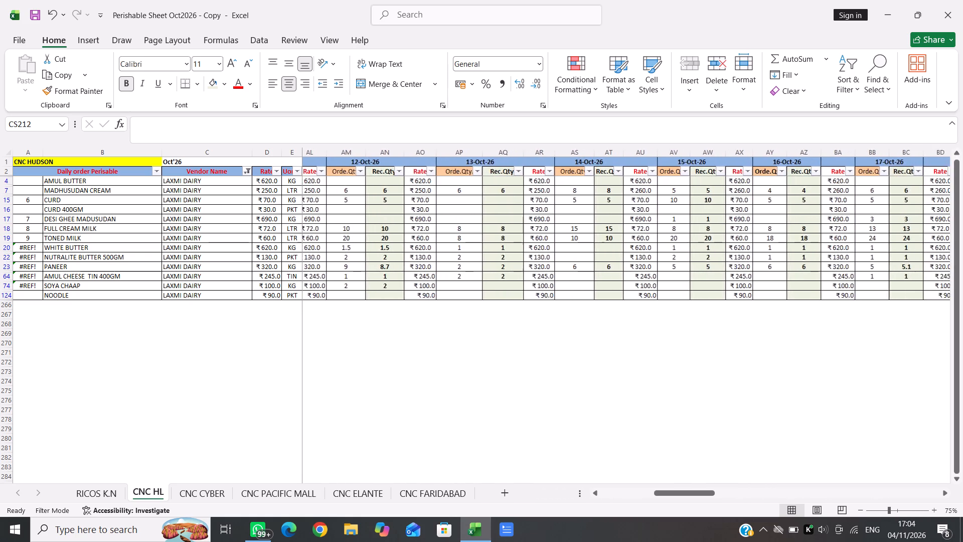
{"action": "scroll", "coordinate": [567, 232], "scroll_direction": "left", "scroll_amount": 6}
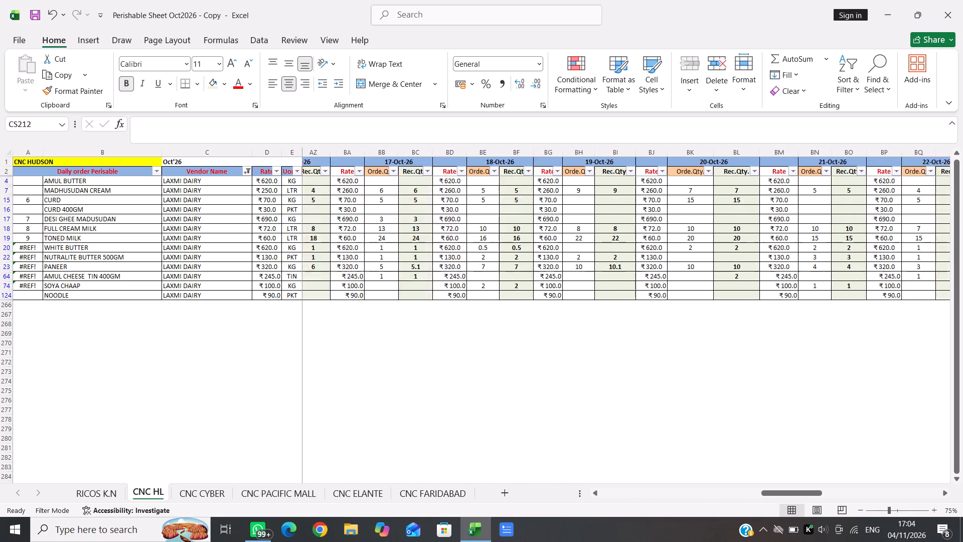
{"action": "scroll", "coordinate": [567, 232], "scroll_direction": "left", "scroll_amount": 7}
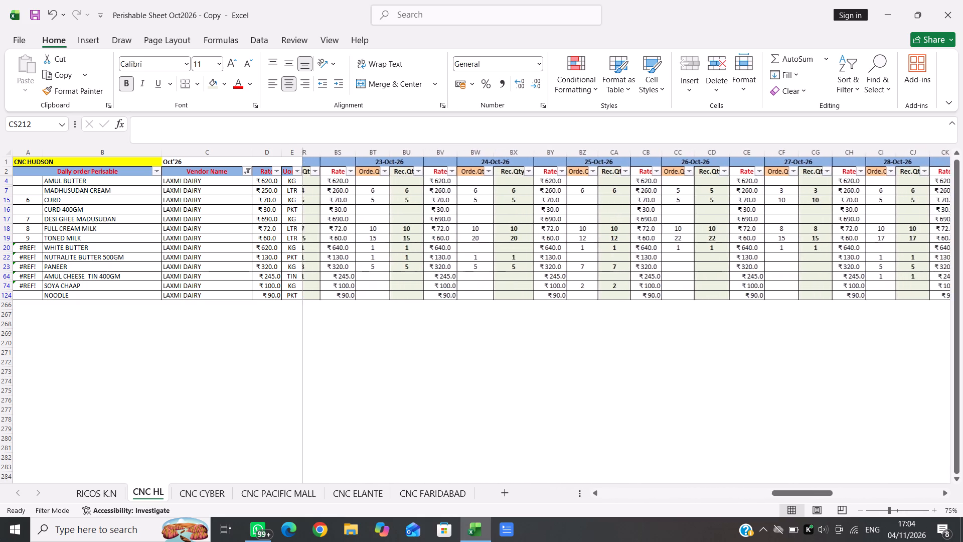
{"action": "scroll", "coordinate": [567, 232], "scroll_direction": "left", "scroll_amount": 7}
{"action": "scroll", "coordinate": [567, 232], "scroll_direction": "right", "scroll_amount": 6}
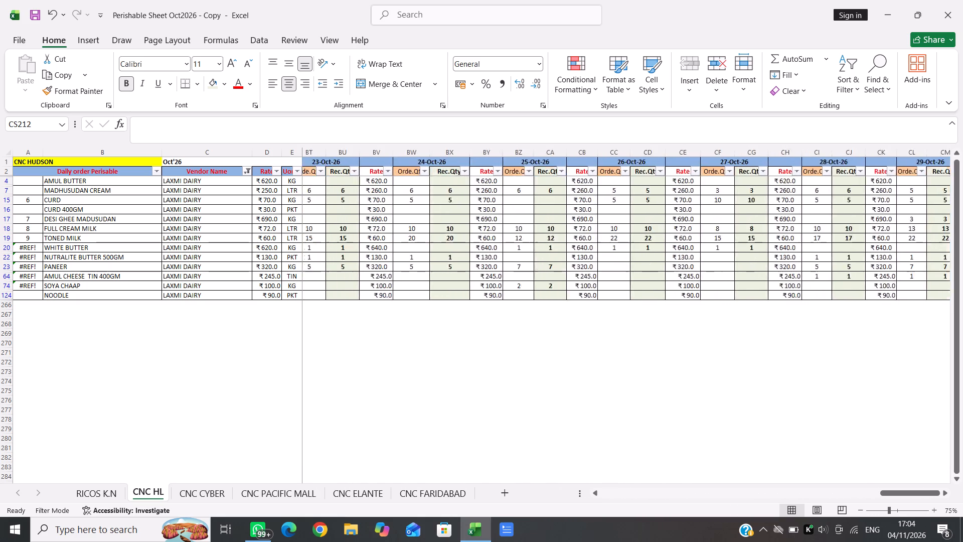
{"action": "scroll", "coordinate": [567, 232], "scroll_direction": "right", "scroll_amount": 19}
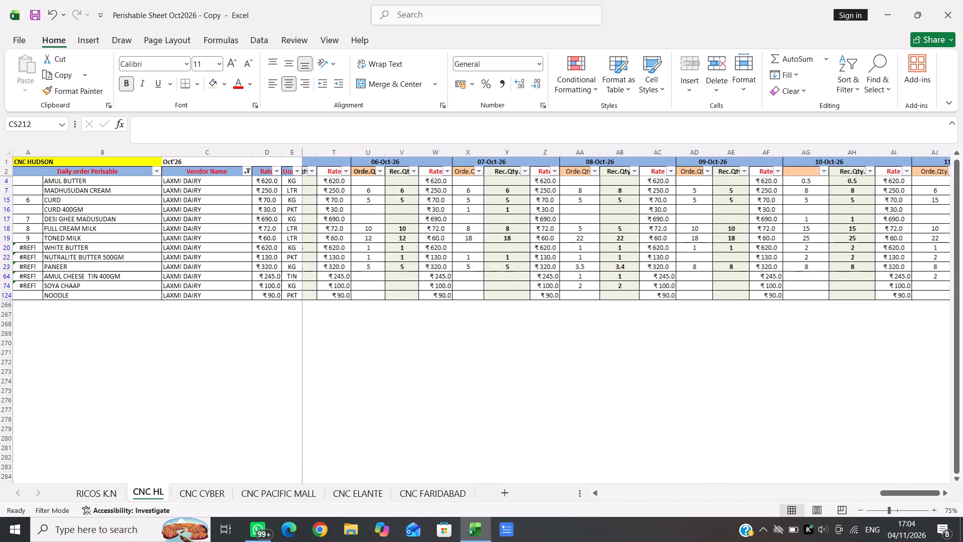
{"action": "scroll", "coordinate": [567, 232], "scroll_direction": "right", "scroll_amount": 9}
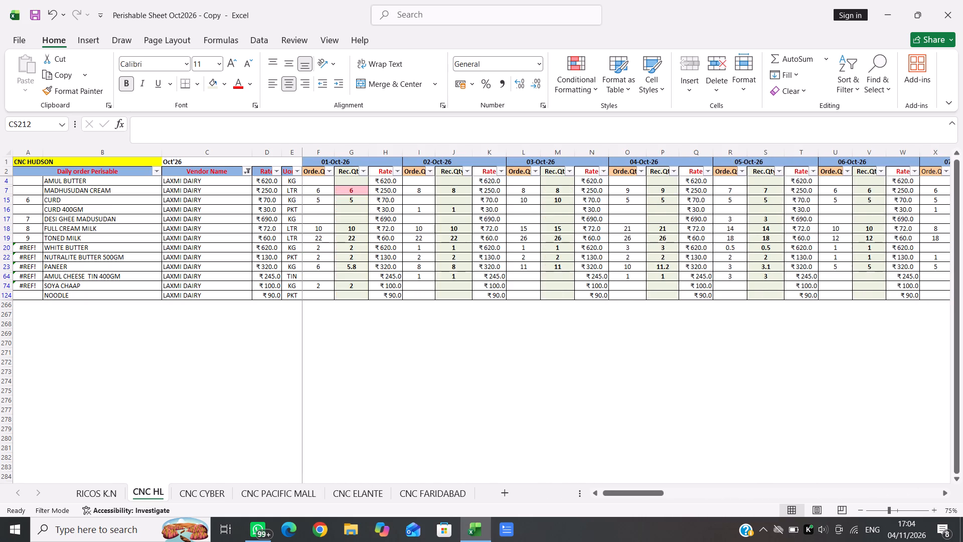
{"action": "scroll", "coordinate": [567, 232], "scroll_direction": "left", "scroll_amount": 18}
{"action": "scroll", "coordinate": [567, 232], "scroll_direction": "right", "scroll_amount": 1}
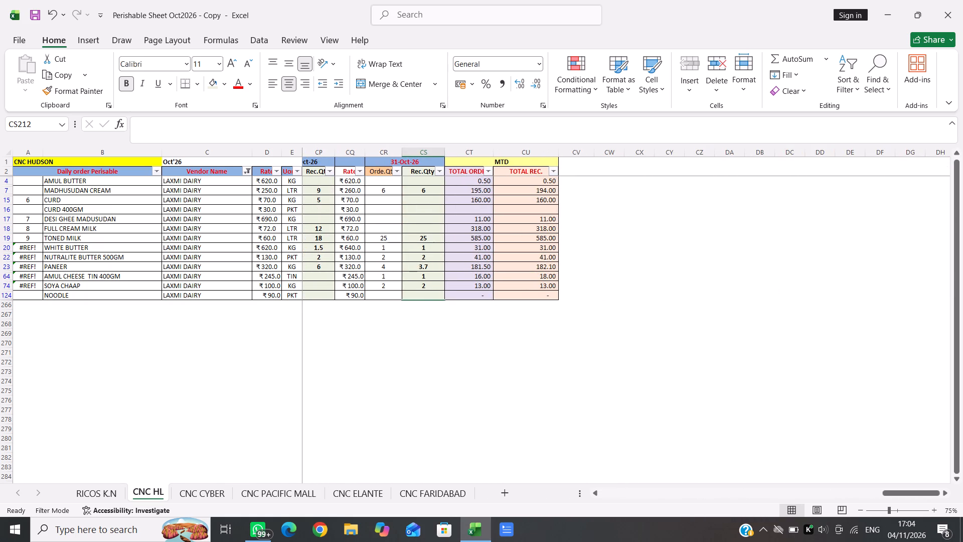
Copy the MTD TOTAL REC. formula from the CURD row into the empty CURD 400GM row.
{"action": "left_click", "coordinate": [547, 198]}
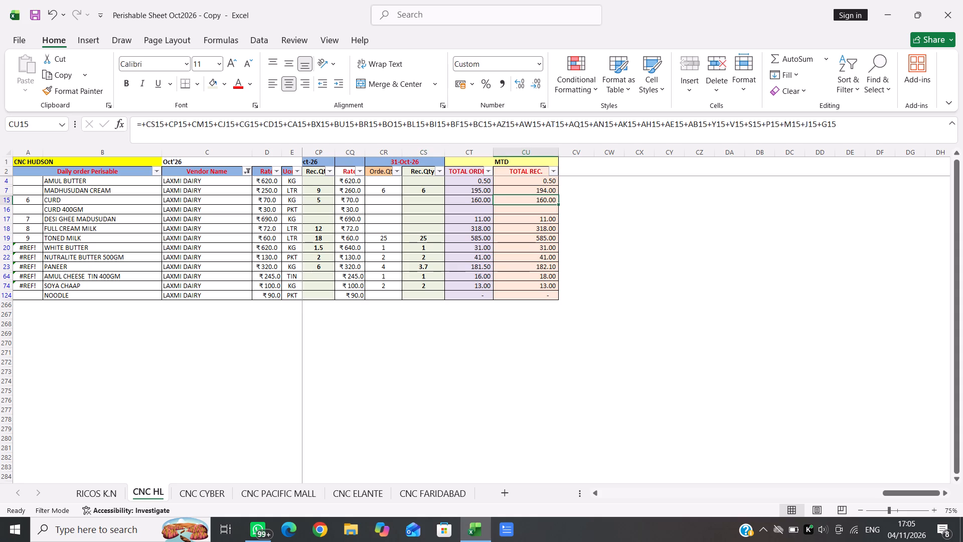
{"action": "key", "text": "ctrl+c"}
{"action": "key", "text": "Down"}
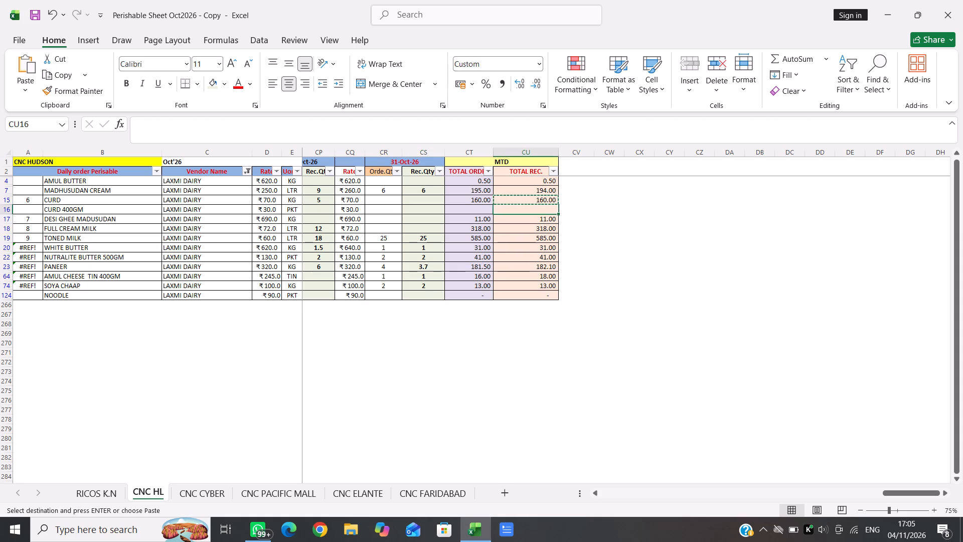
{"action": "key", "text": "Return"}
Enter the formula +D4*CU4 in CV4 beside the AMUL BUTTER totals, multiplying its rate by the total received quantity.
{"action": "left_click", "coordinate": [565, 208]}
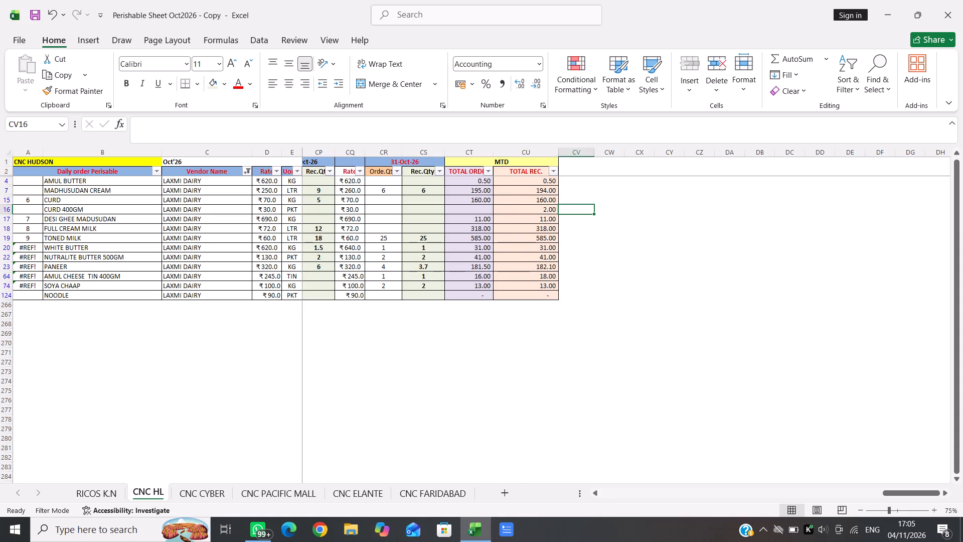
{"action": "left_click", "coordinate": [563, 182]}
{"action": "key", "text": "plus"}
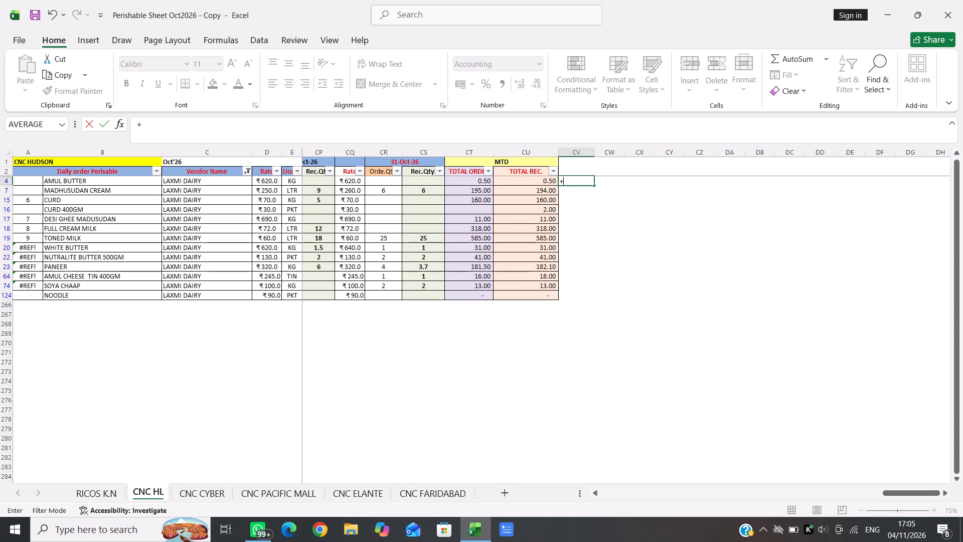
{"action": "left_click", "coordinate": [267, 181]}
{"action": "key", "text": "asterisk"}
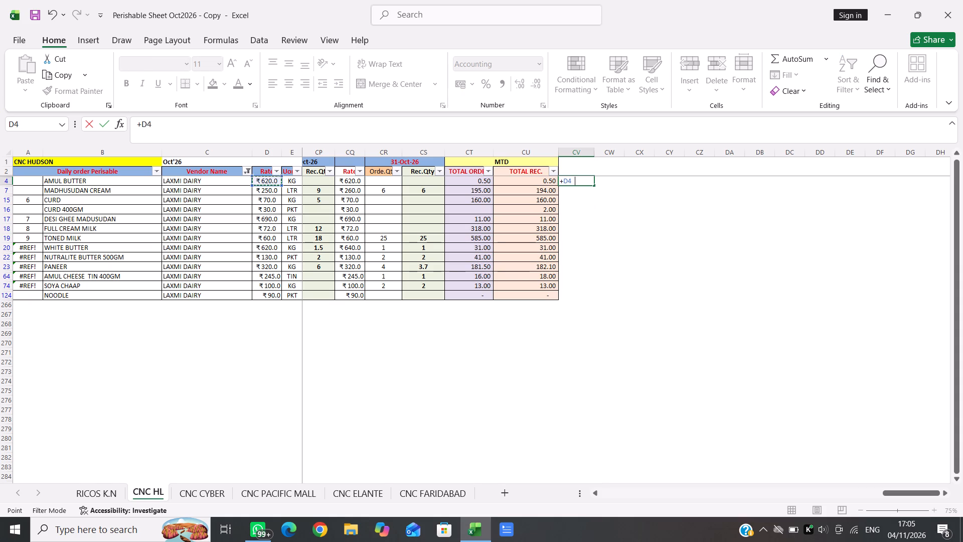
{"action": "left_click", "coordinate": [531, 182]}
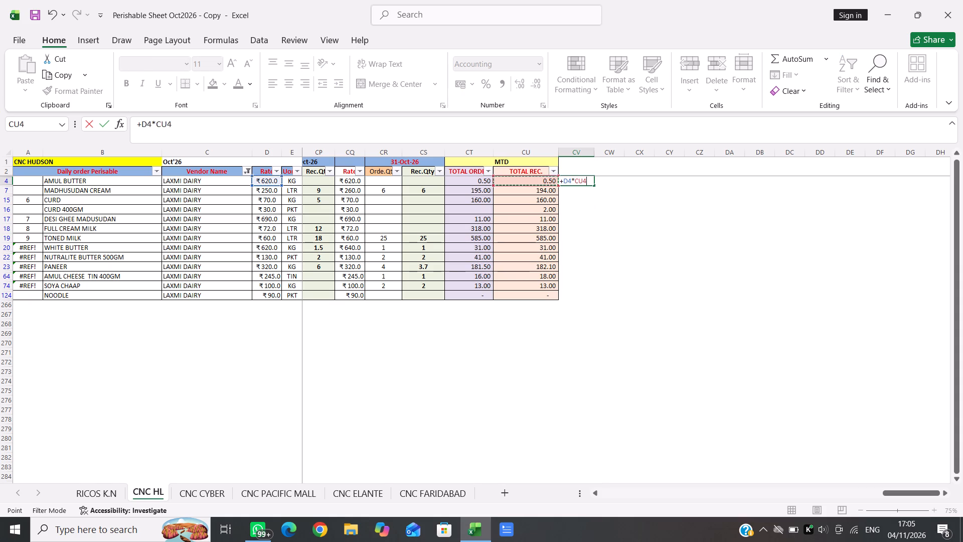
{"action": "key", "text": "Return"}
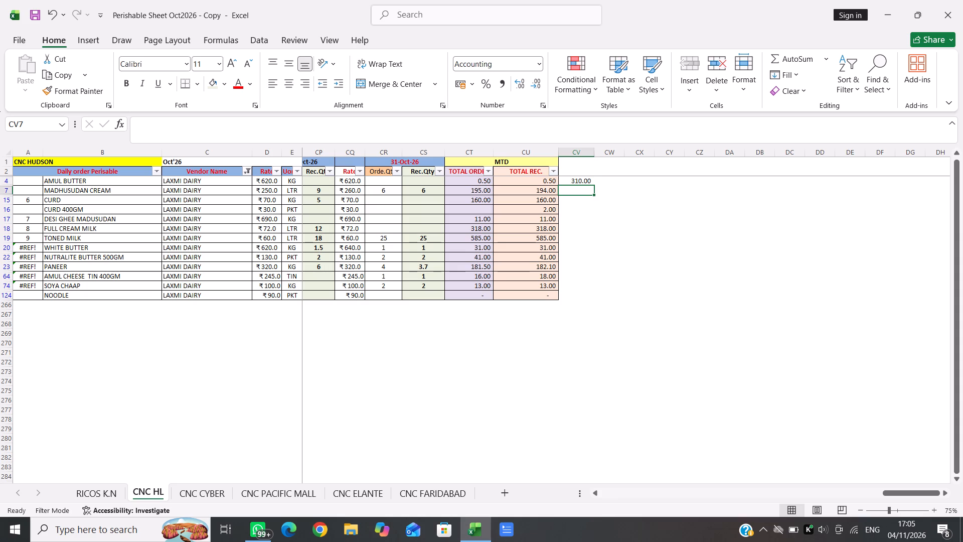
Fill the amount formula in column CV down from the AMUL BUTTER row to the NOODLE row.
{"action": "left_click", "coordinate": [580, 180]}
{"action": "key", "text": "shift+Down"}
{"action": "key", "text": "shift+Down"}
{"action": "key", "text": "shift+Down"}
{"action": "key", "text": "shift+Down"}
{"action": "key", "text": "shift+Down"}
{"action": "key", "text": "shift+Down"}
{"action": "key", "text": "shift+Down"}
{"action": "key", "text": "shift+Down"}
{"action": "key", "text": "shift+Down"}
{"action": "key", "text": "shift+Down"}
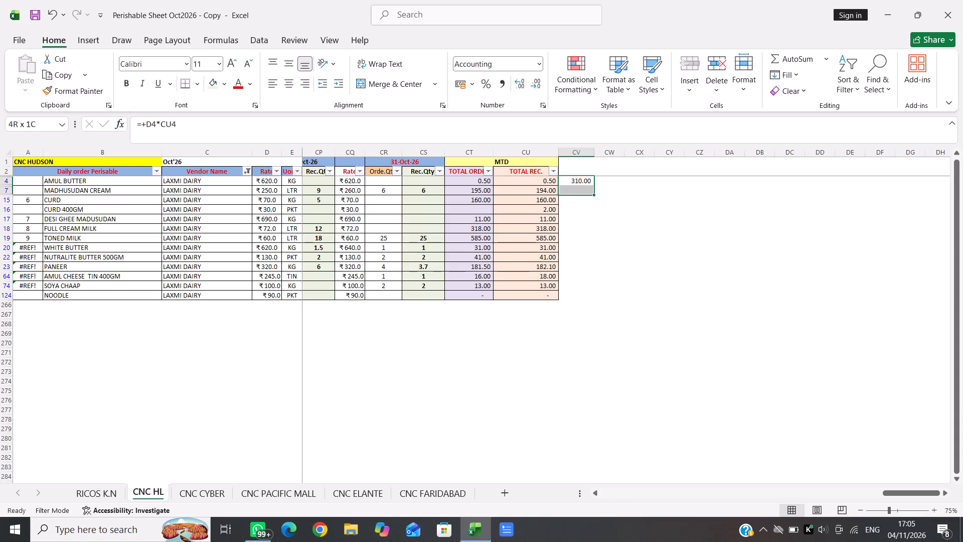
{"action": "key", "text": "shift+Down"}
{"action": "key", "text": "shift+Down"}
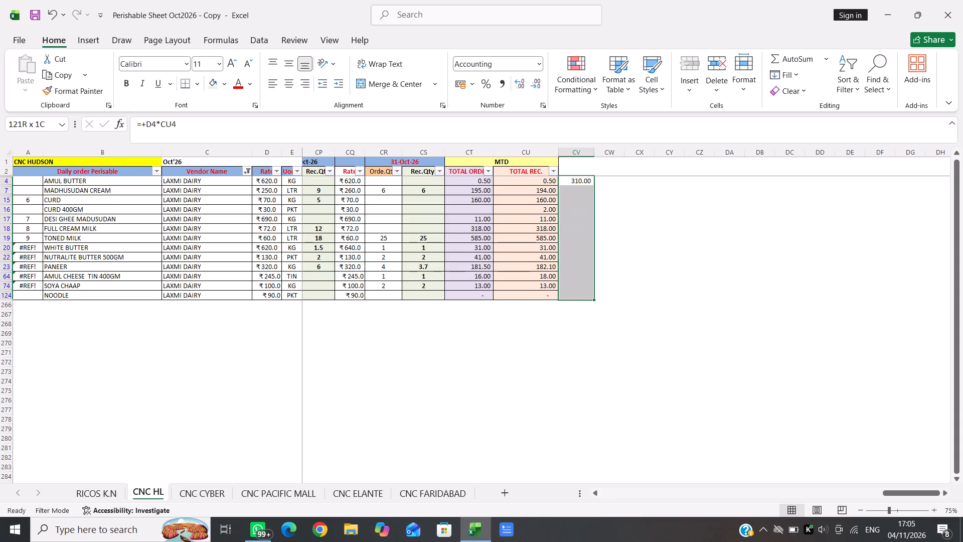
{"action": "key", "text": "ctrl+d"}
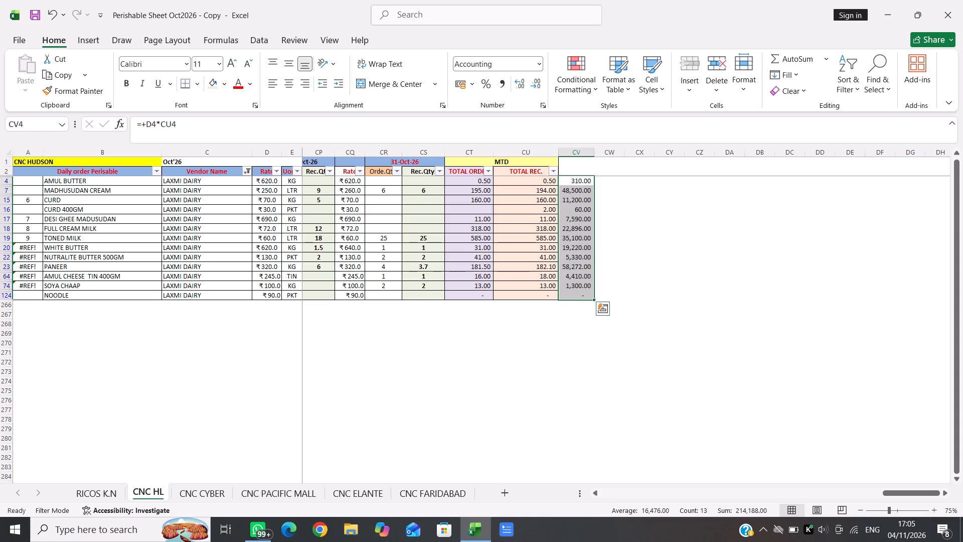
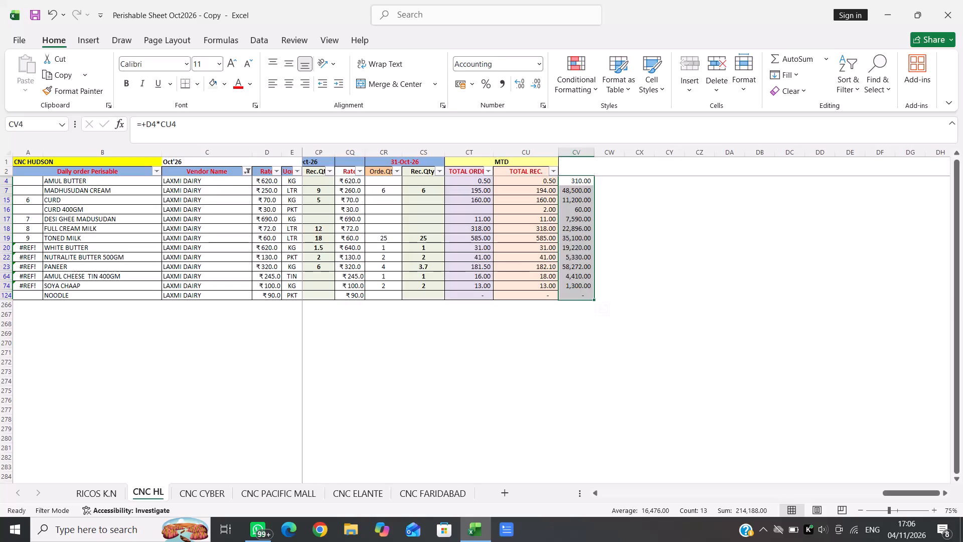
Examine LAXMI DAIRY's daily received quantities and rates from 31 October back to 1 October, and forward again to the column CV amounts.
{"action": "scroll", "coordinate": [580, 180], "scroll_direction": "right", "scroll_amount": 1}
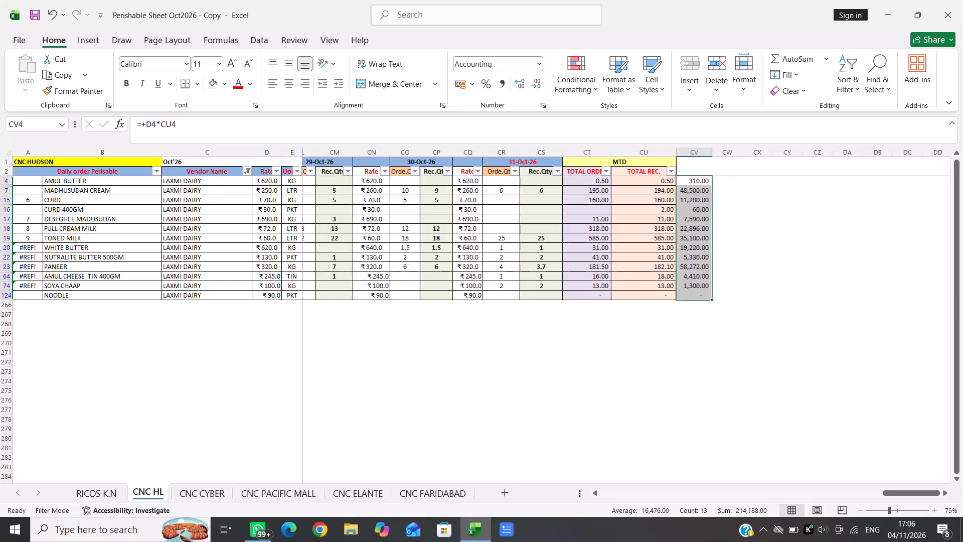
{"action": "scroll", "coordinate": [580, 180], "scroll_direction": "right", "scroll_amount": 2}
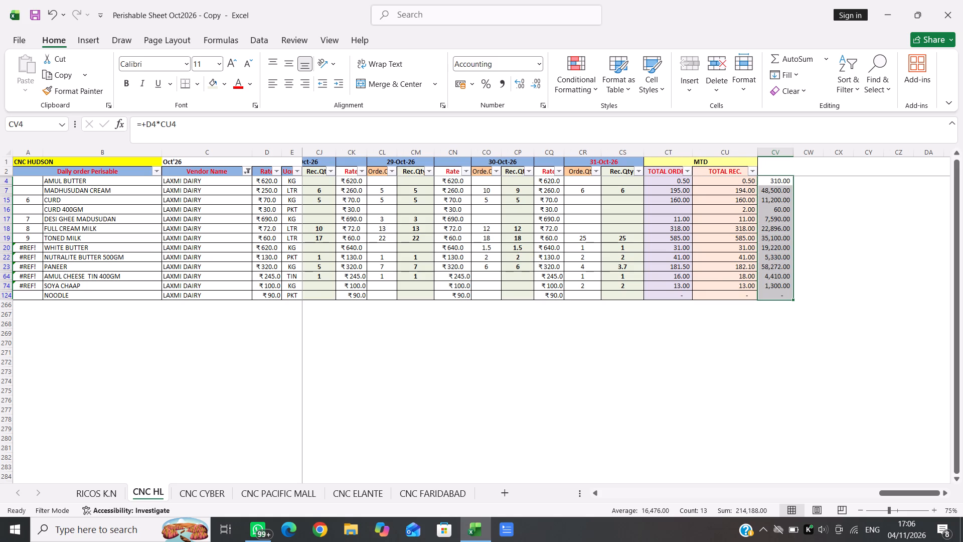
{"action": "scroll", "coordinate": [580, 180], "scroll_direction": "right", "scroll_amount": 2}
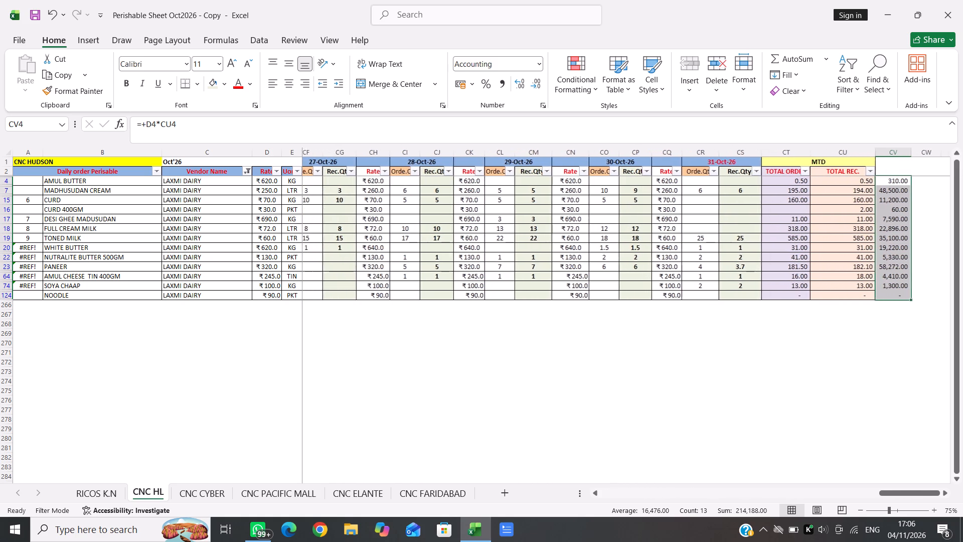
{"action": "scroll", "coordinate": [580, 180], "scroll_direction": "right", "scroll_amount": 2}
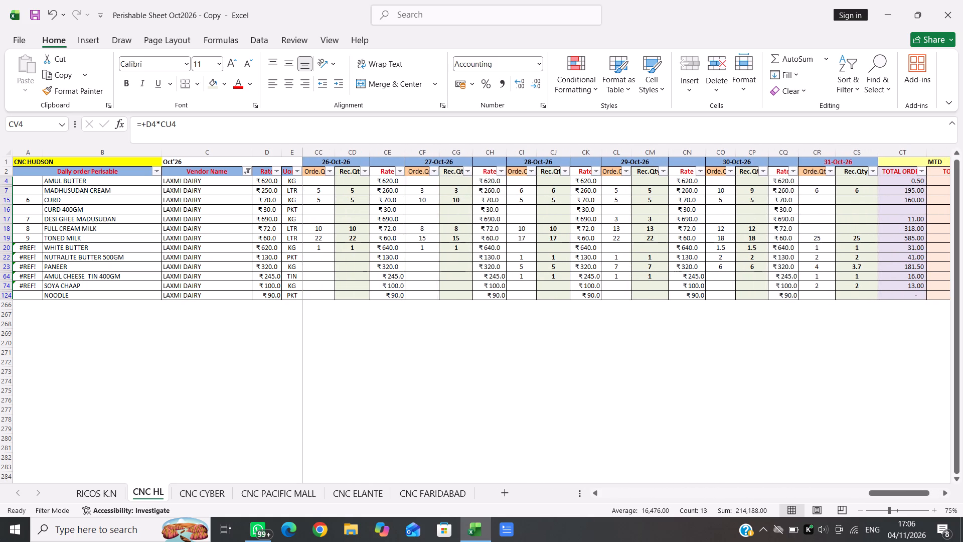
{"action": "scroll", "coordinate": [580, 180], "scroll_direction": "right", "scroll_amount": 10}
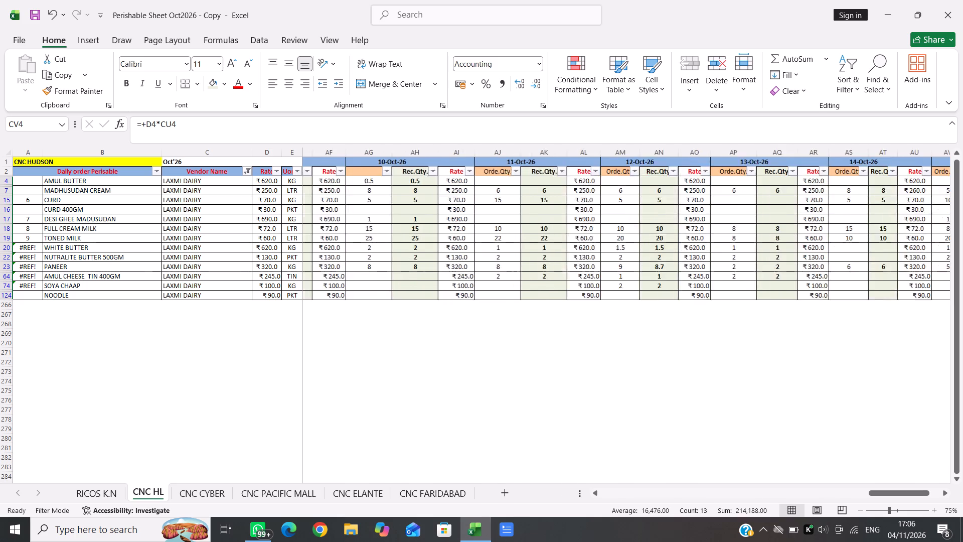
{"action": "scroll", "coordinate": [580, 180], "scroll_direction": "right", "scroll_amount": 5}
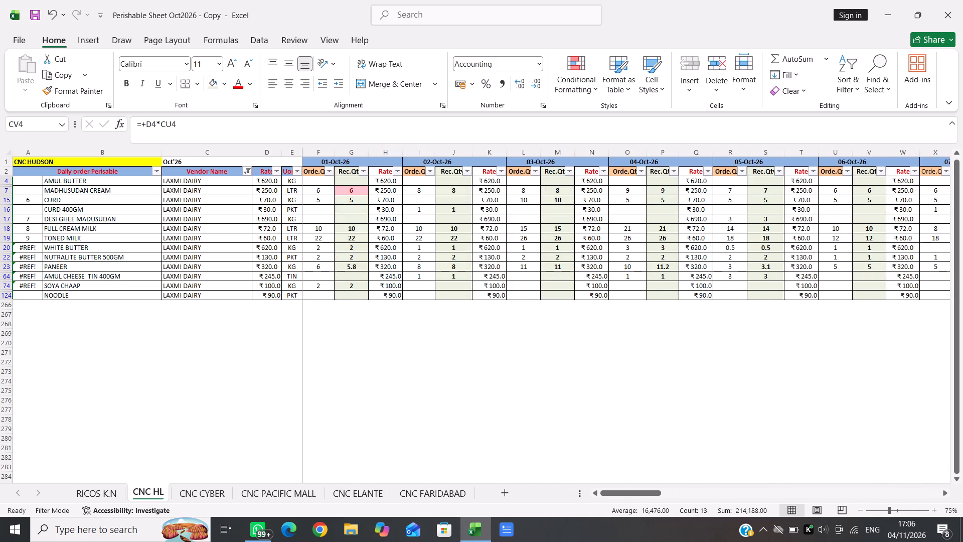
{"action": "scroll", "coordinate": [580, 180], "scroll_direction": "left", "scroll_amount": 4}
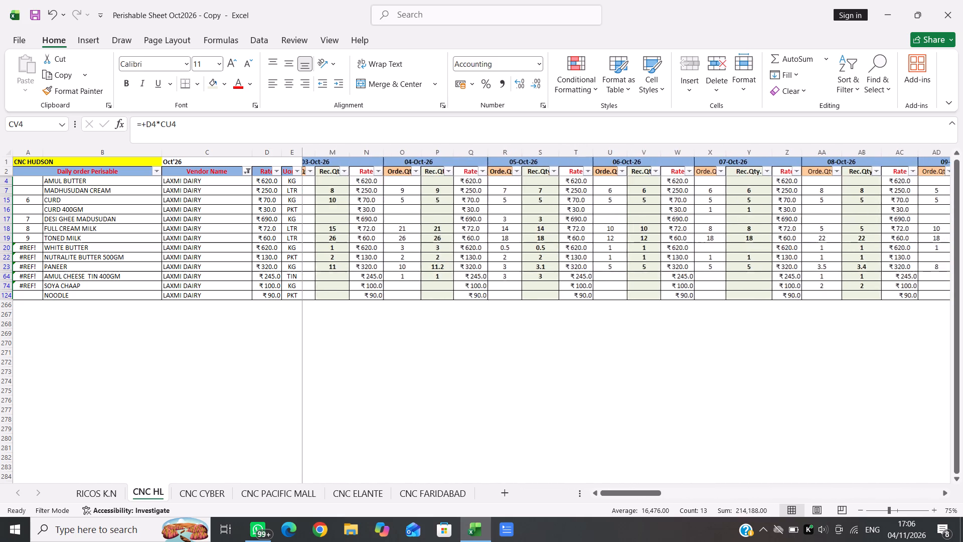
{"action": "scroll", "coordinate": [580, 180], "scroll_direction": "left", "scroll_amount": 8}
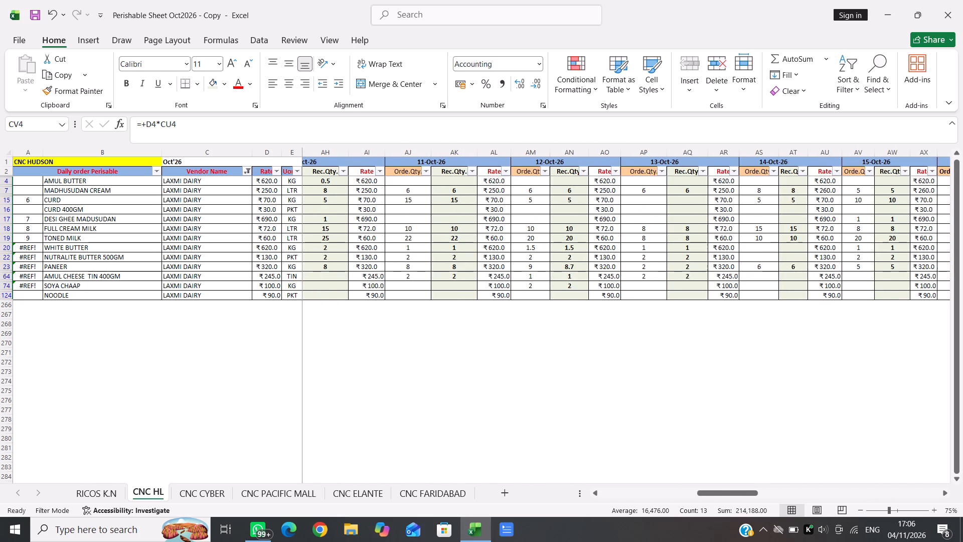
{"action": "scroll", "coordinate": [580, 180], "scroll_direction": "left", "scroll_amount": 2}
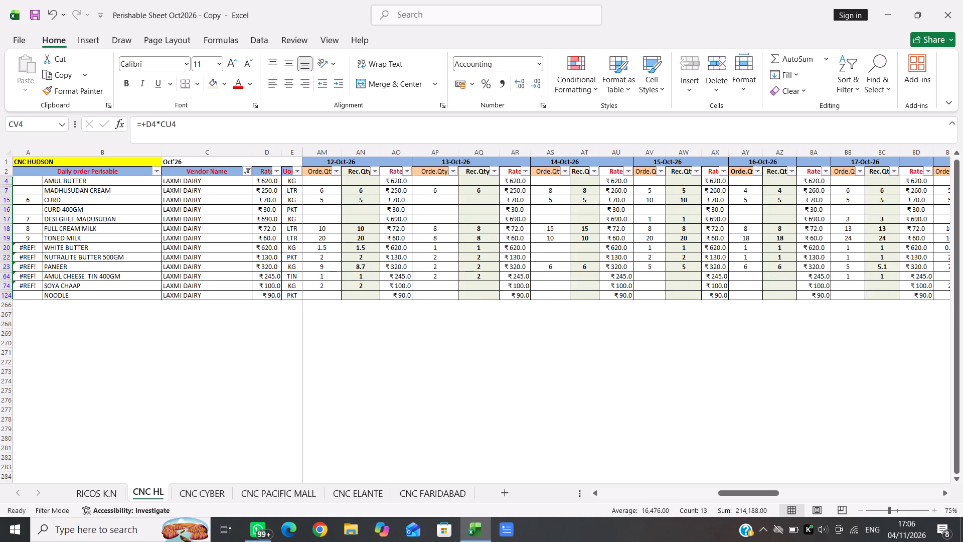
{"action": "scroll", "coordinate": [580, 180], "scroll_direction": "left", "scroll_amount": 2}
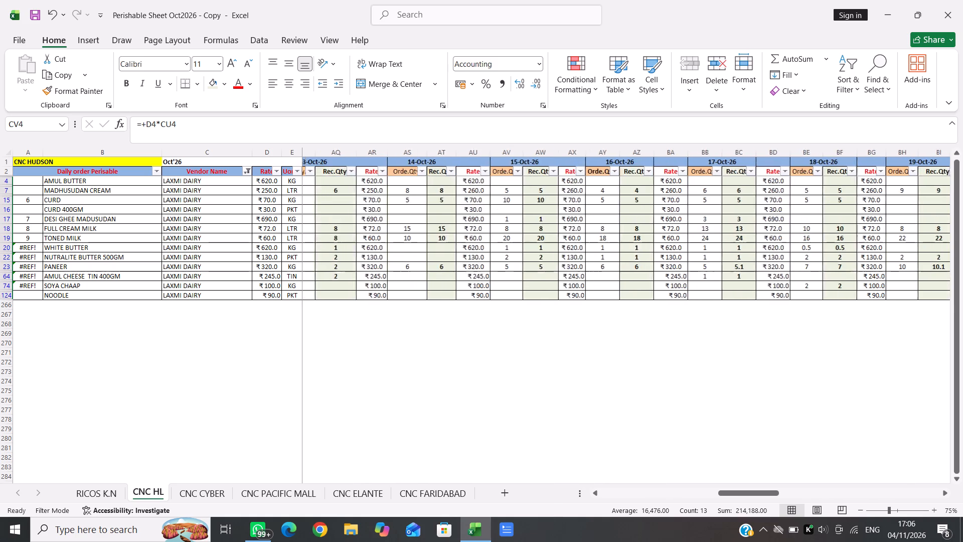
{"action": "scroll", "coordinate": [580, 180], "scroll_direction": "left", "scroll_amount": 10}
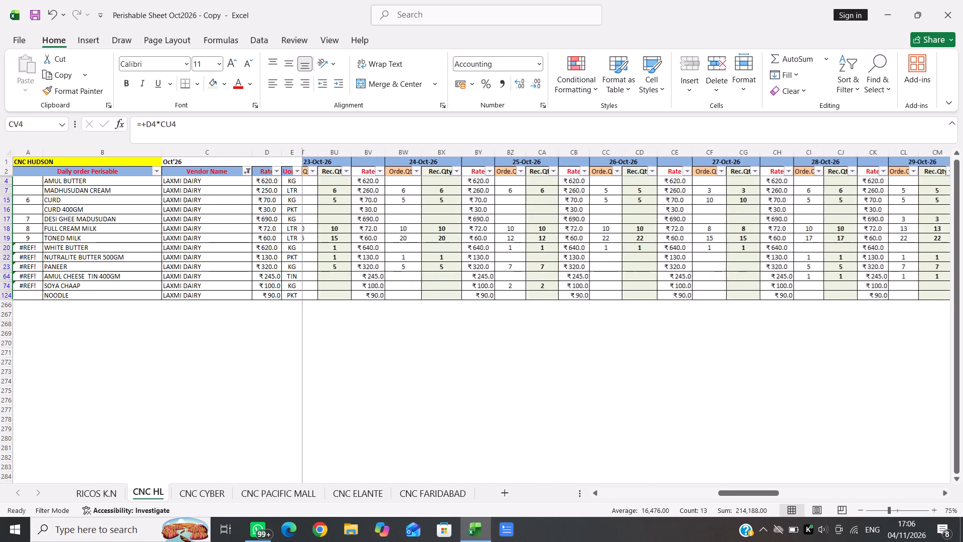
{"action": "scroll", "coordinate": [580, 180], "scroll_direction": "right", "scroll_amount": 1}
{"action": "scroll", "coordinate": [580, 180], "scroll_direction": "left", "scroll_amount": 2}
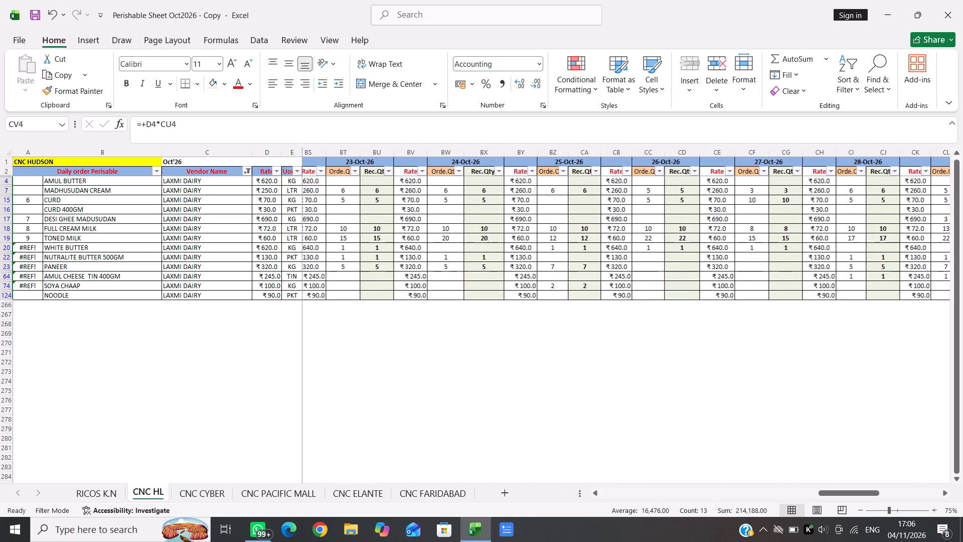
{"action": "scroll", "coordinate": [580, 180], "scroll_direction": "left", "scroll_amount": 1}
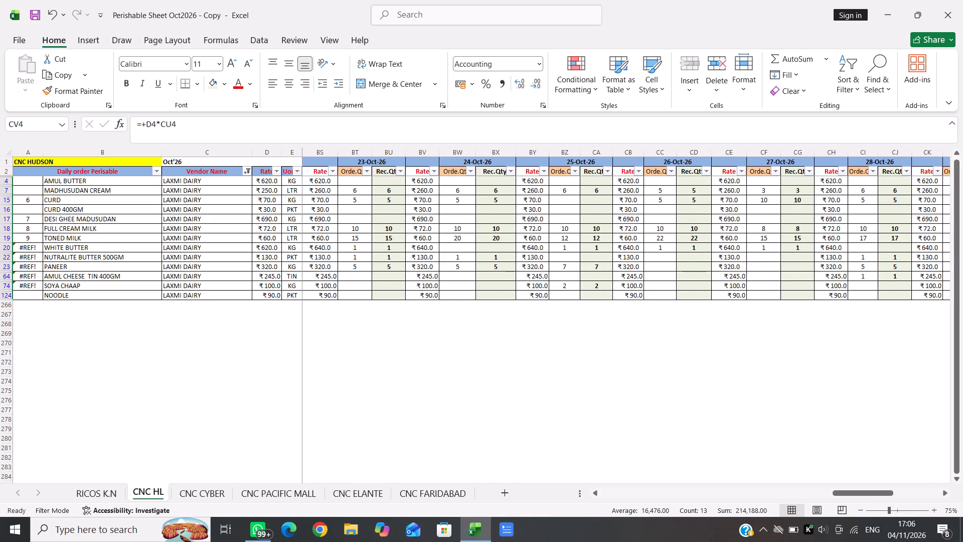
{"action": "scroll", "coordinate": [580, 180], "scroll_direction": "left", "scroll_amount": 8}
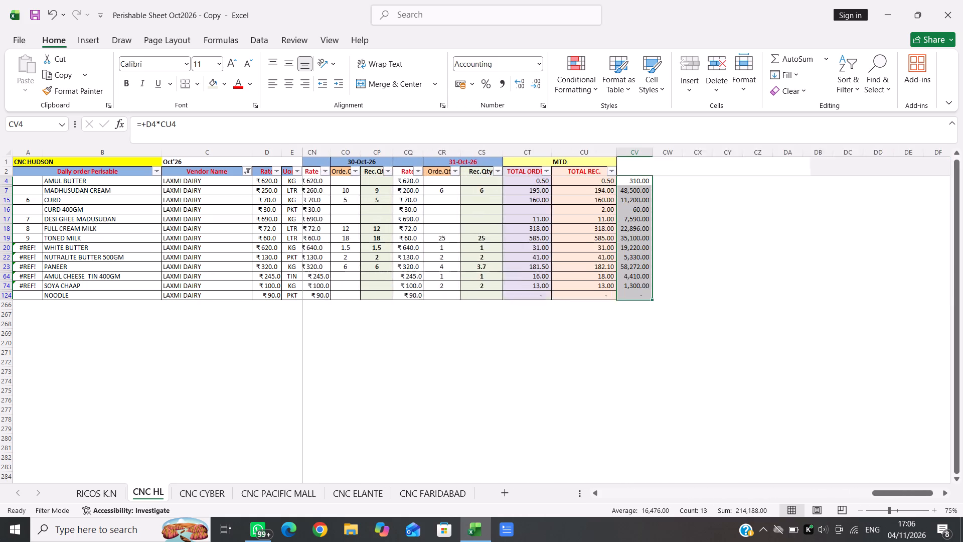
{"action": "scroll", "coordinate": [580, 180], "scroll_direction": "left", "scroll_amount": 3}
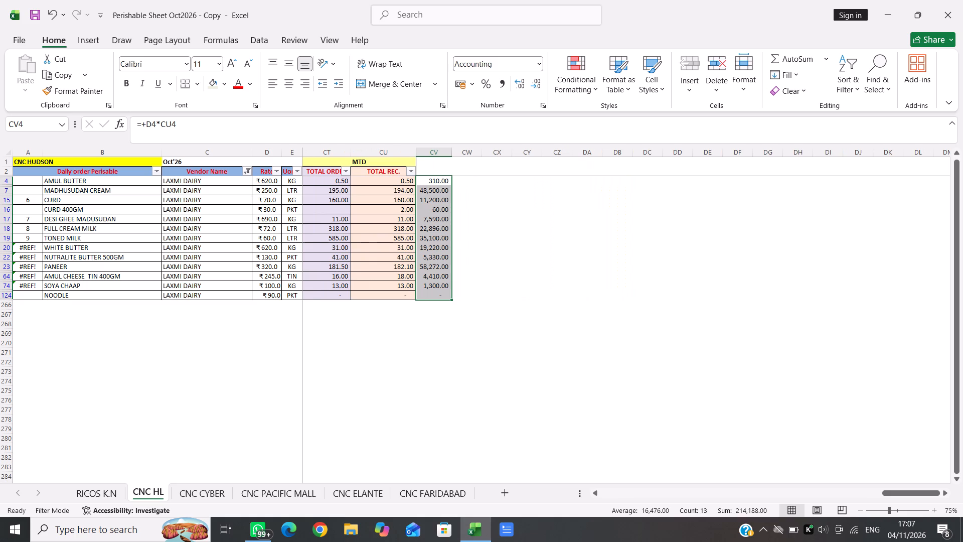
Recheck LAXMI DAIRY's daily rates and quantities across all October dates against the MTD totals and the amounts beside them.
{"action": "scroll", "coordinate": [399, 240], "scroll_direction": "right", "scroll_amount": 4}
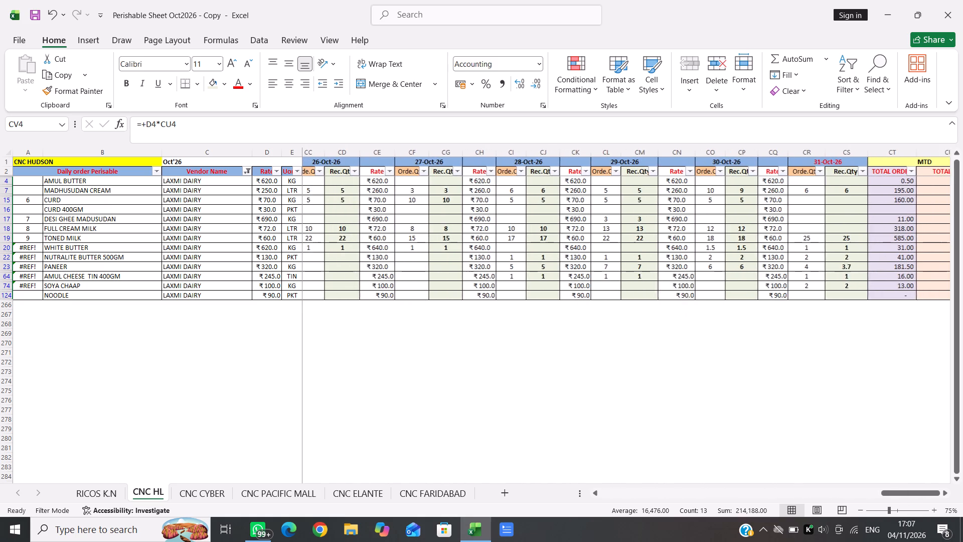
{"action": "scroll", "coordinate": [399, 240], "scroll_direction": "right", "scroll_amount": 3}
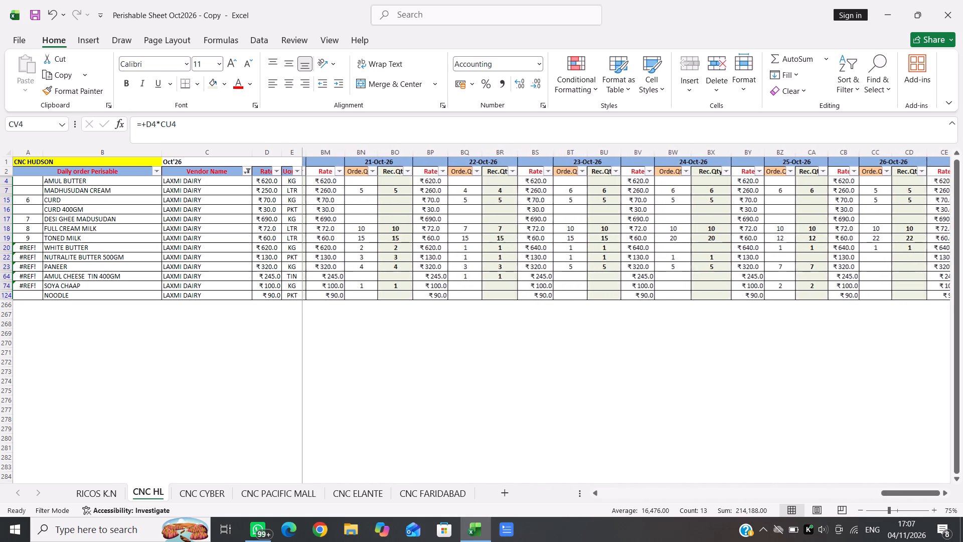
{"action": "scroll", "coordinate": [399, 240], "scroll_direction": "right", "scroll_amount": 1}
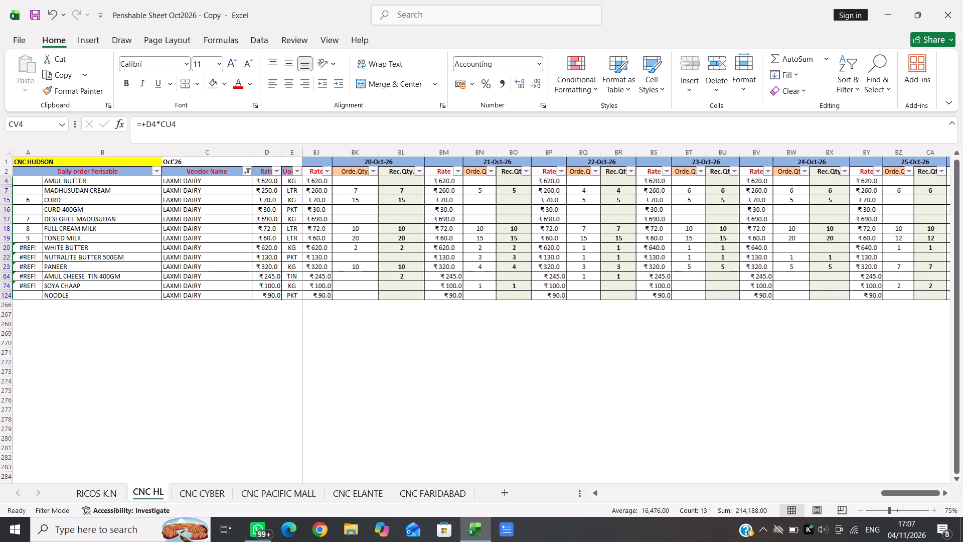
{"action": "scroll", "coordinate": [399, 240], "scroll_direction": "right", "scroll_amount": 10}
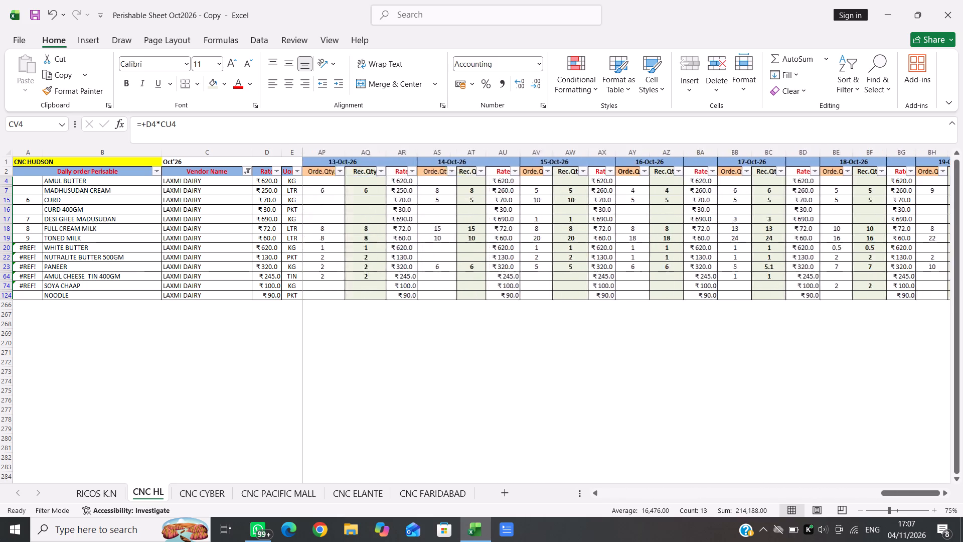
{"action": "scroll", "coordinate": [399, 240], "scroll_direction": "right", "scroll_amount": 6}
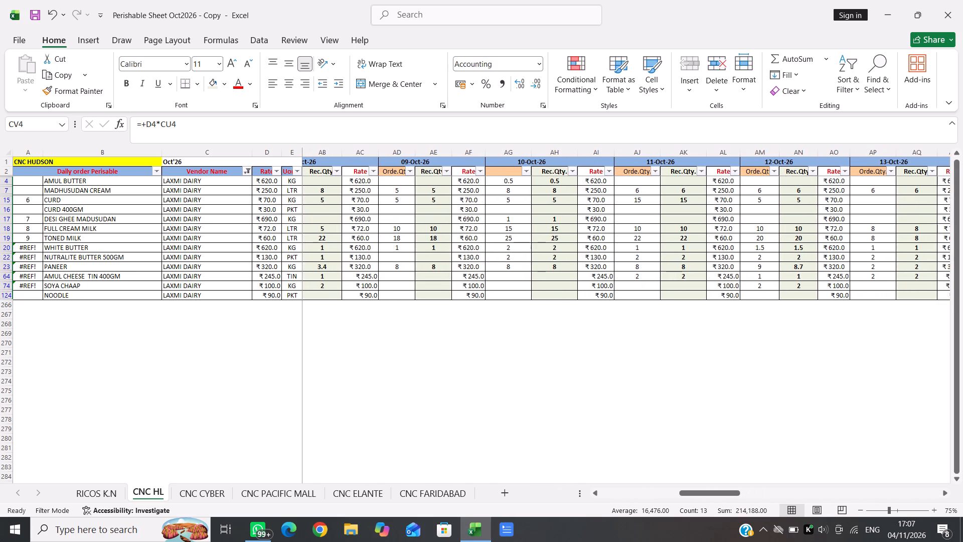
{"action": "scroll", "coordinate": [399, 240], "scroll_direction": "right", "scroll_amount": 3}
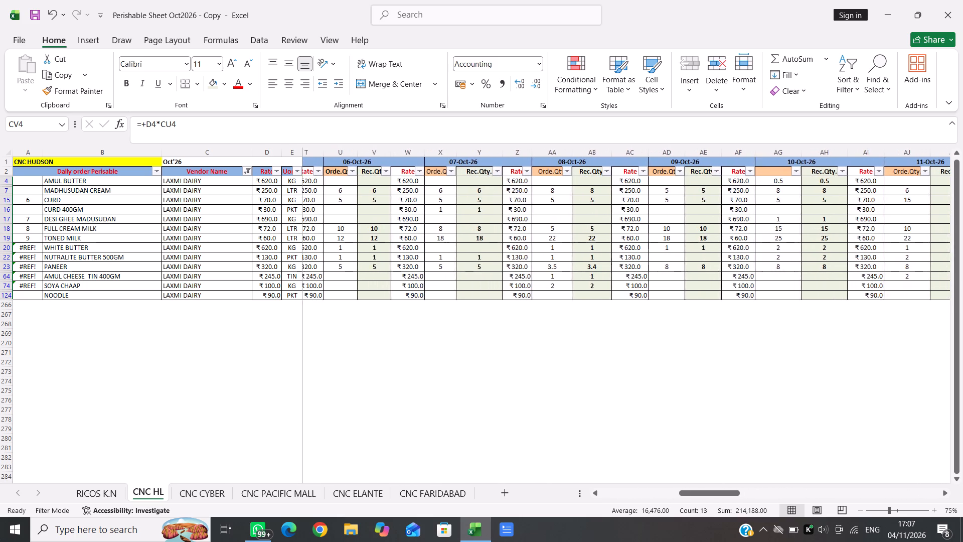
{"action": "scroll", "coordinate": [399, 240], "scroll_direction": "right", "scroll_amount": 7}
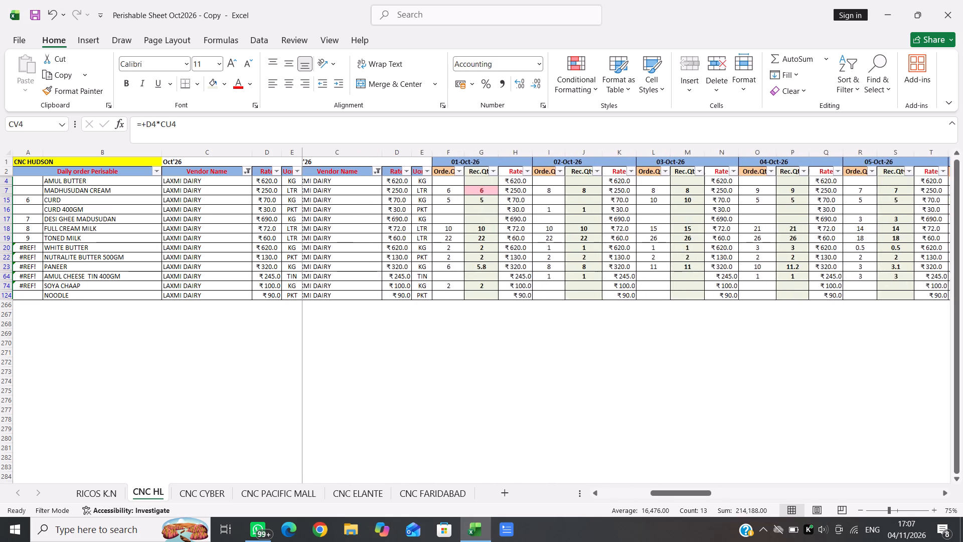
{"action": "scroll", "coordinate": [399, 240], "scroll_direction": "right", "scroll_amount": 3}
{"action": "scroll", "coordinate": [399, 240], "scroll_direction": "left", "scroll_amount": 2}
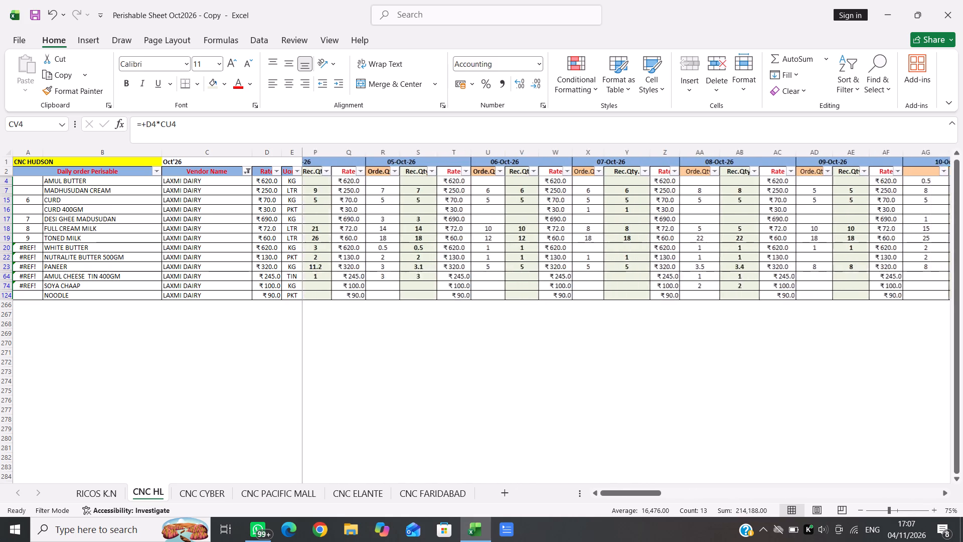
{"action": "scroll", "coordinate": [399, 240], "scroll_direction": "left", "scroll_amount": 2}
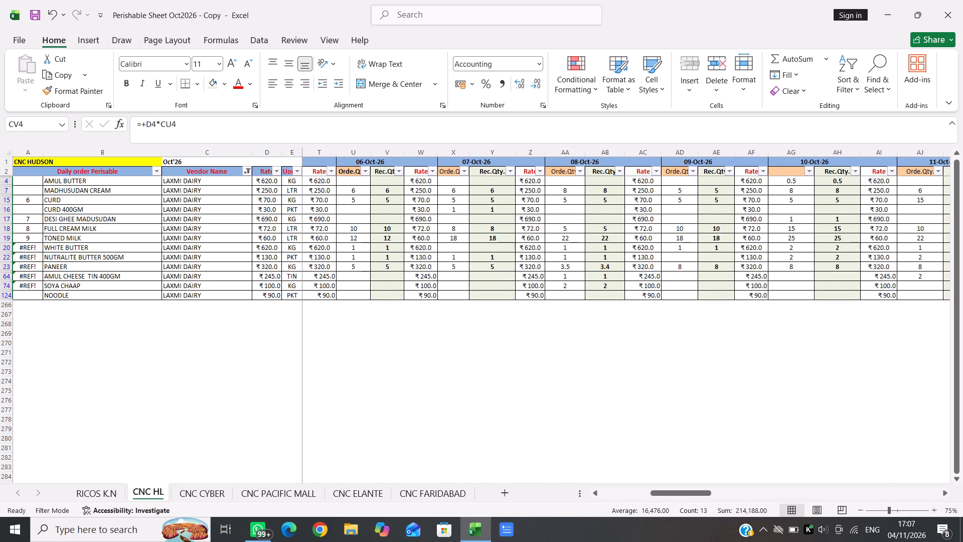
{"action": "scroll", "coordinate": [399, 240], "scroll_direction": "left", "scroll_amount": 5}
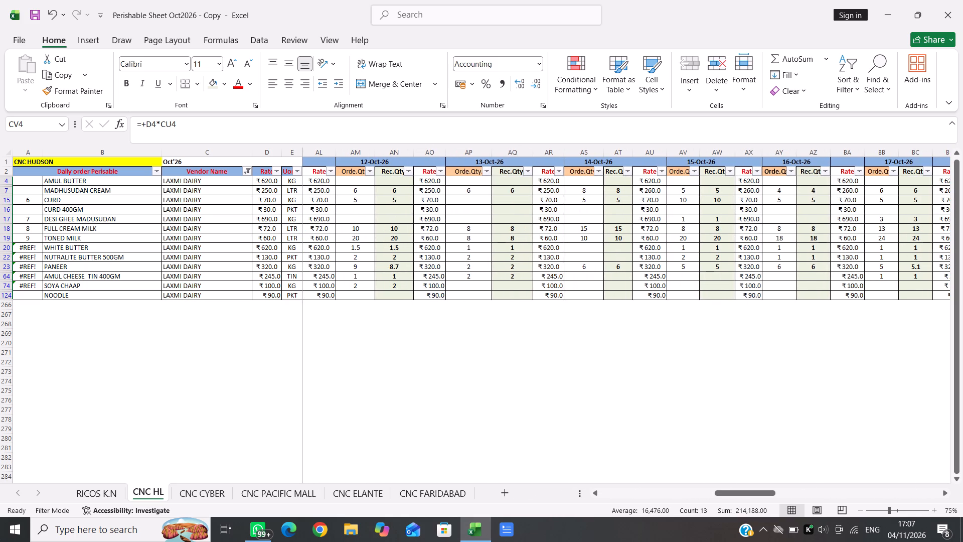
{"action": "scroll", "coordinate": [399, 240], "scroll_direction": "left", "scroll_amount": 5}
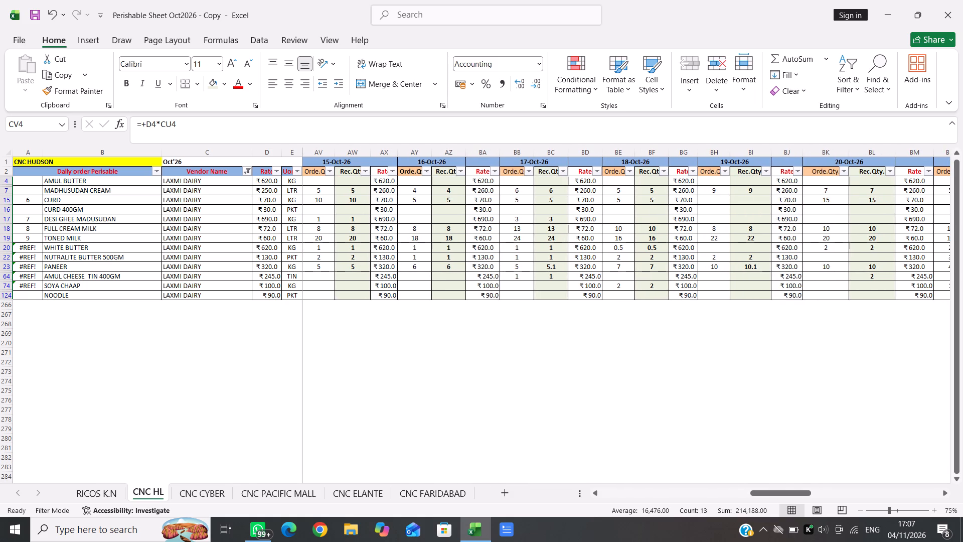
{"action": "scroll", "coordinate": [466, 278], "scroll_direction": "left", "scroll_amount": 9}
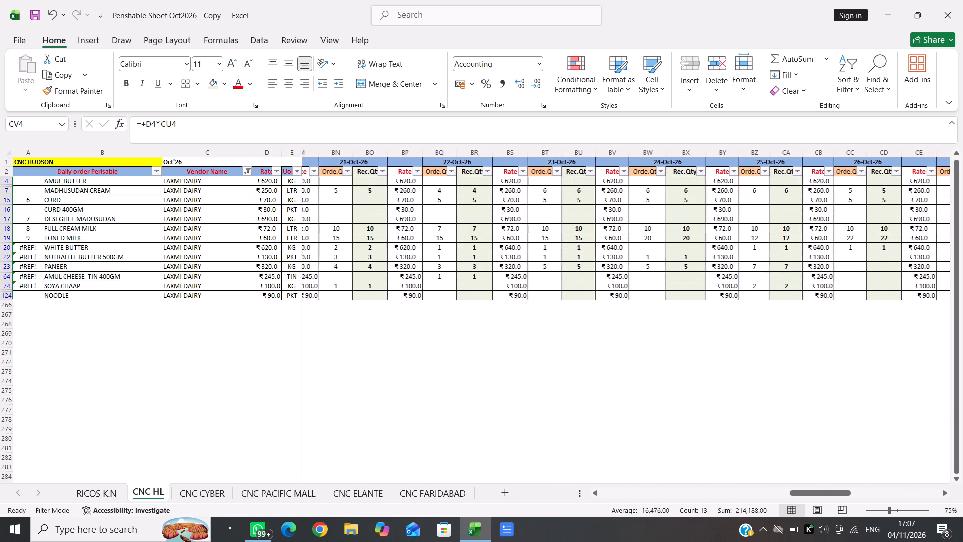
{"action": "scroll", "coordinate": [466, 278], "scroll_direction": "left", "scroll_amount": 10}
{"action": "scroll", "coordinate": [466, 278], "scroll_direction": "right", "scroll_amount": 2}
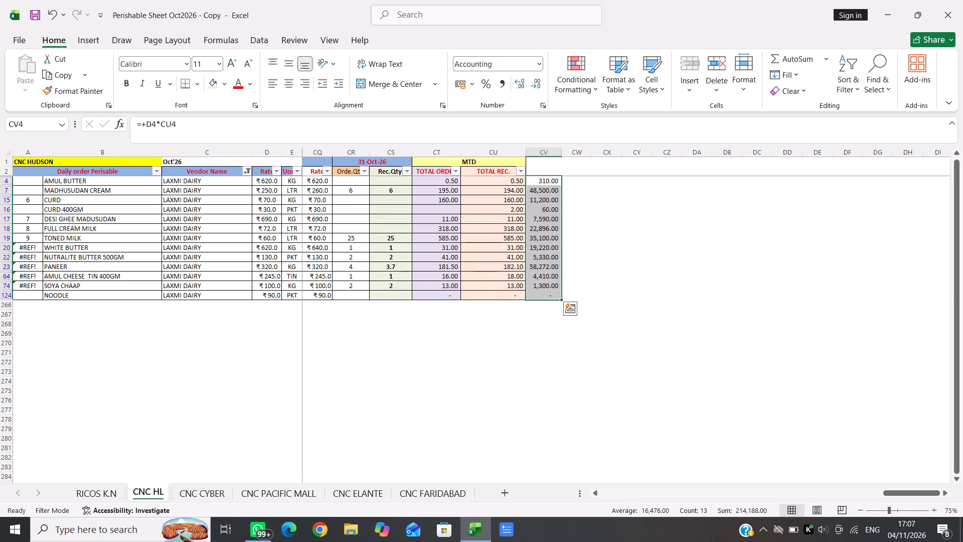
Review LAXMI DAIRY's daily rates and received quantities from 31 October back to 1 October, and forward again to the column CV amounts.
{"action": "left_click", "coordinate": [449, 320]}
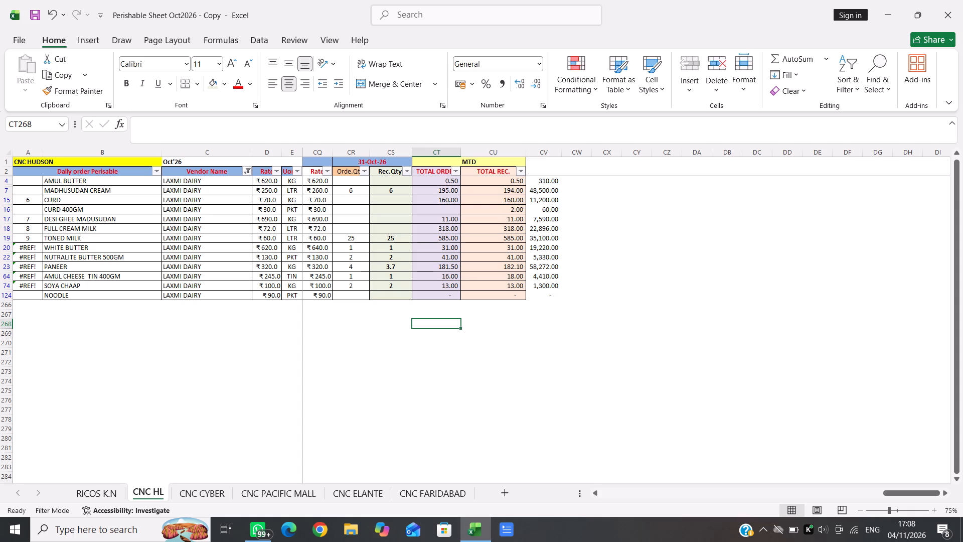
{"action": "scroll", "coordinate": [402, 256], "scroll_direction": "right", "scroll_amount": 2}
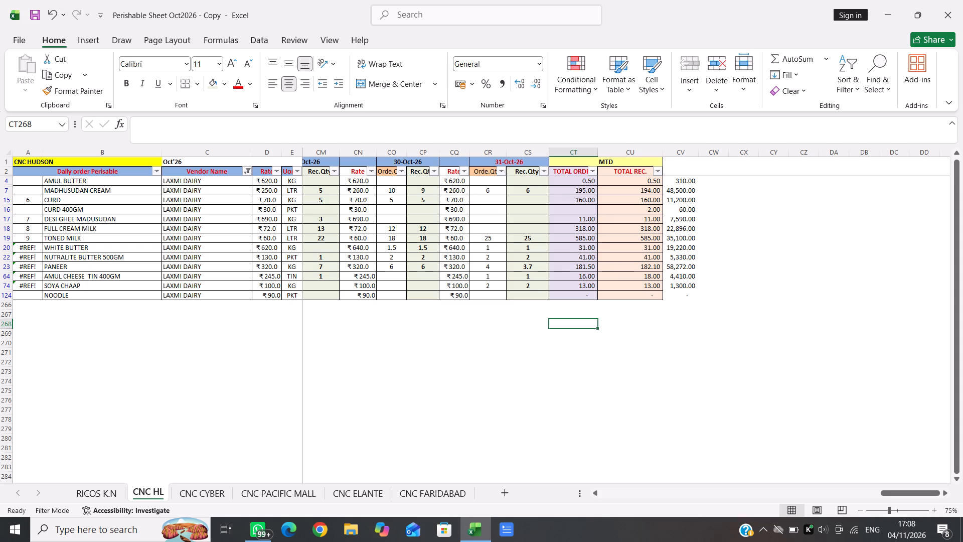
{"action": "scroll", "coordinate": [500, 220], "scroll_direction": "right", "scroll_amount": 1}
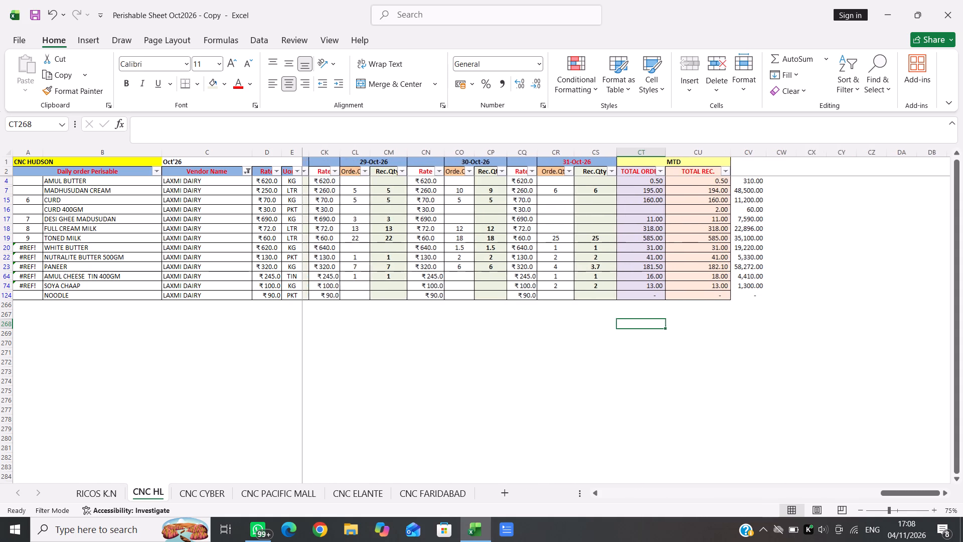
{"action": "scroll", "coordinate": [500, 220], "scroll_direction": "right", "scroll_amount": 8}
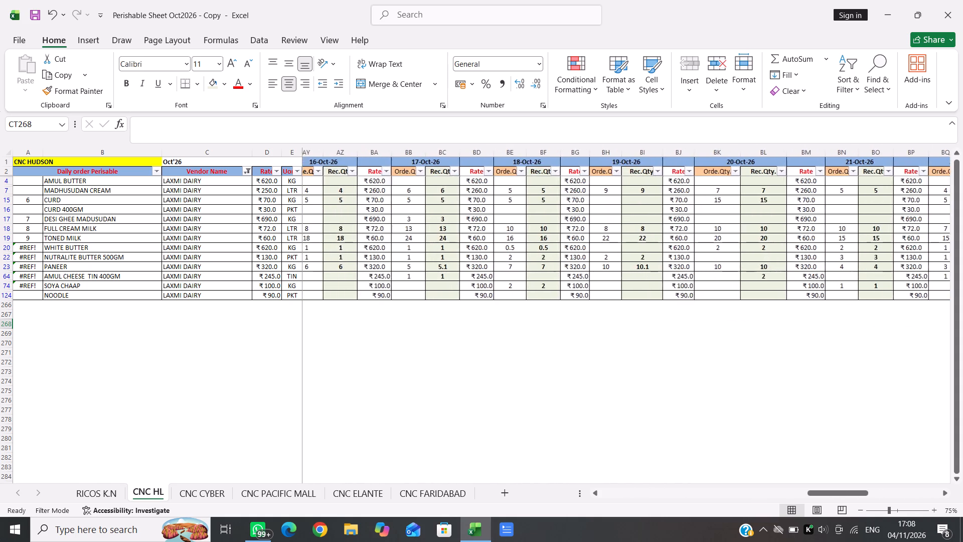
{"action": "scroll", "coordinate": [500, 220], "scroll_direction": "right", "scroll_amount": 15}
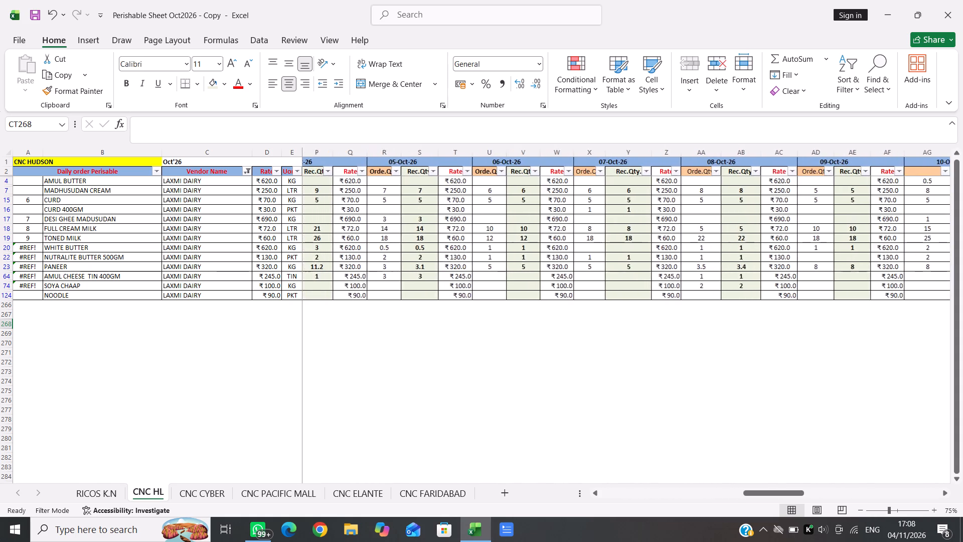
{"action": "scroll", "coordinate": [500, 220], "scroll_direction": "right", "scroll_amount": 5}
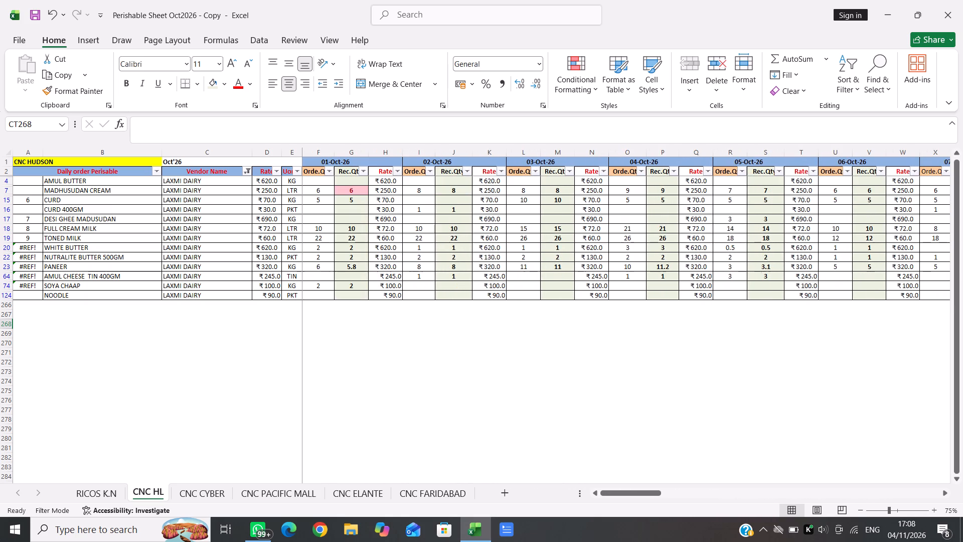
{"action": "scroll", "coordinate": [500, 220], "scroll_direction": "left", "scroll_amount": 5}
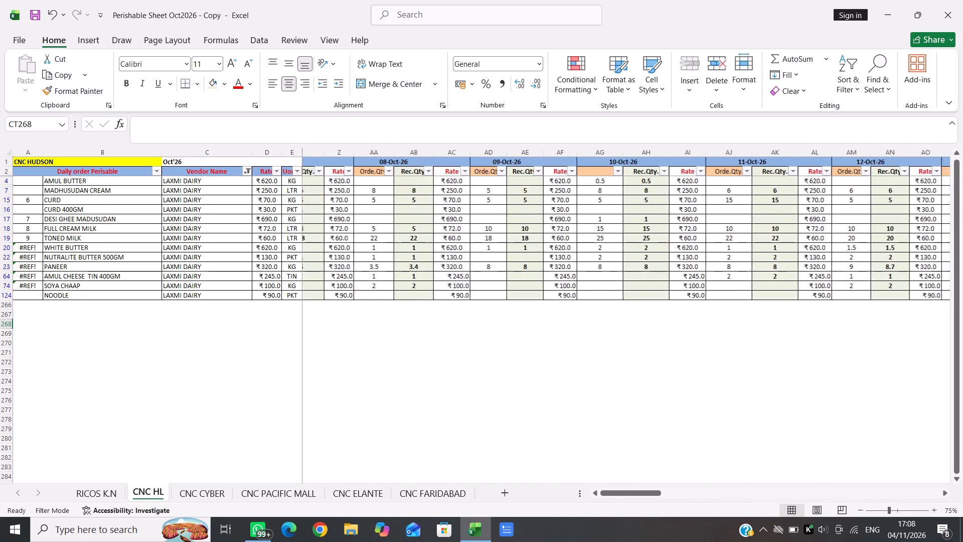
{"action": "scroll", "coordinate": [500, 220], "scroll_direction": "left", "scroll_amount": 12}
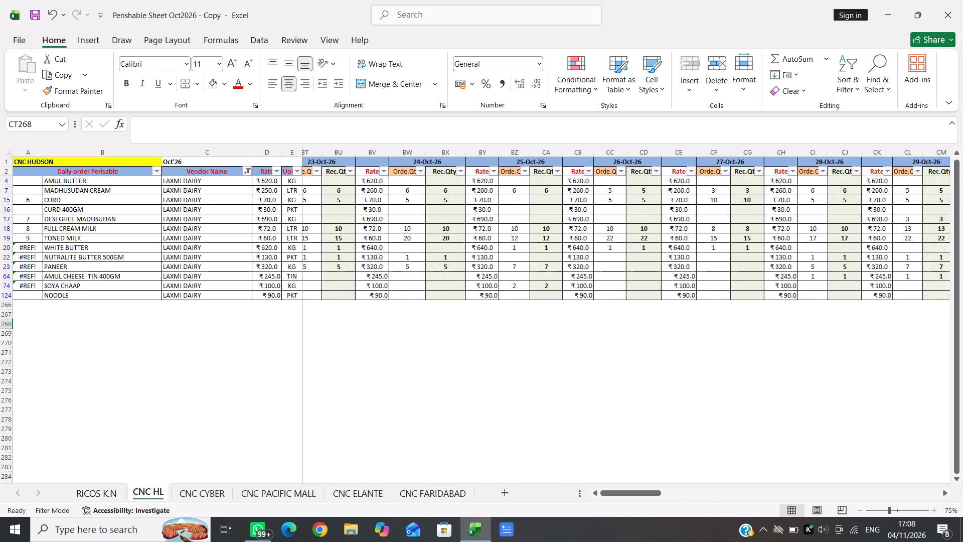
{"action": "scroll", "coordinate": [500, 220], "scroll_direction": "left", "scroll_amount": 5}
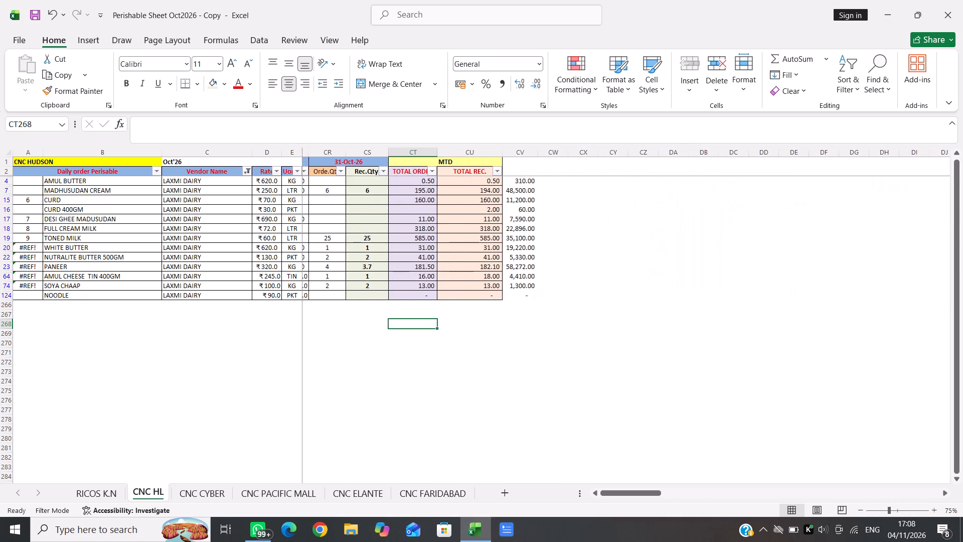
Inspect the column CV amounts beside the MTD totals, starting from the AMUL BUTTER row.
{"action": "left_click", "coordinate": [514, 179]}
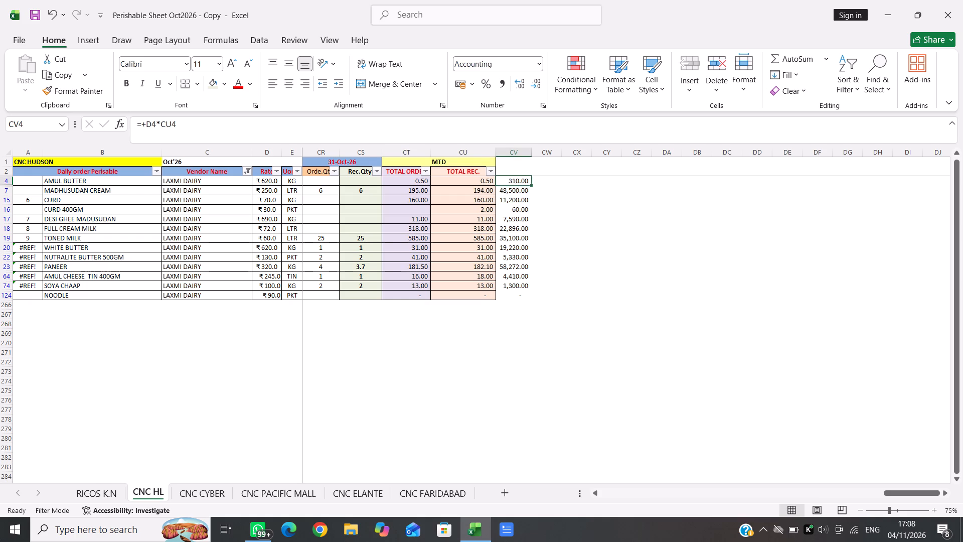
{"action": "key", "text": "Up"}
{"action": "key", "text": "Up"}
{"action": "key", "text": "Up"}
{"action": "key", "text": "Up"}
{"action": "key", "text": "Up"}
{"action": "key", "text": "Up"}
{"action": "key", "text": "Up"}
{"action": "key", "text": "Down"}
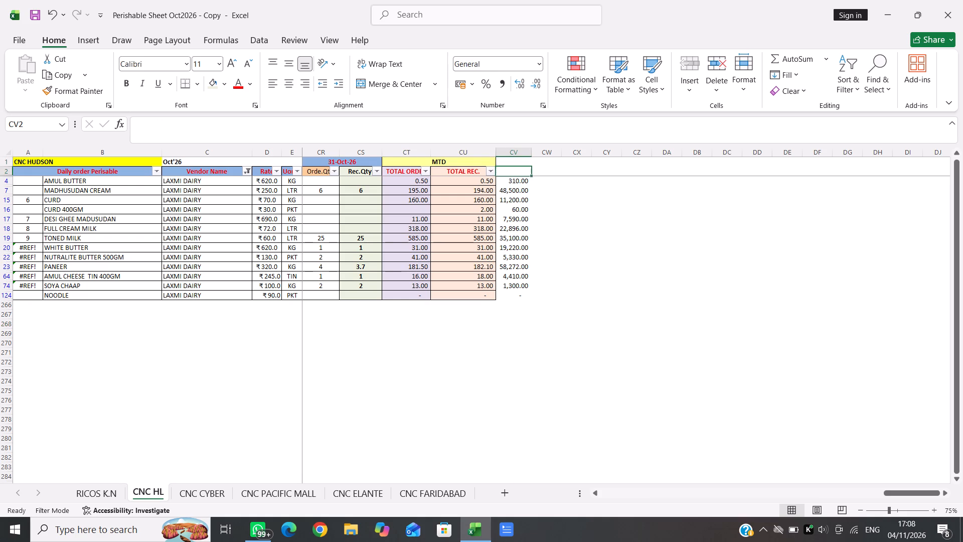
Check the sum of LAXMI DAIRY's column CV amounts from the AMUL BUTTER row through the NOODLE row.
{"action": "key", "text": "Down"}
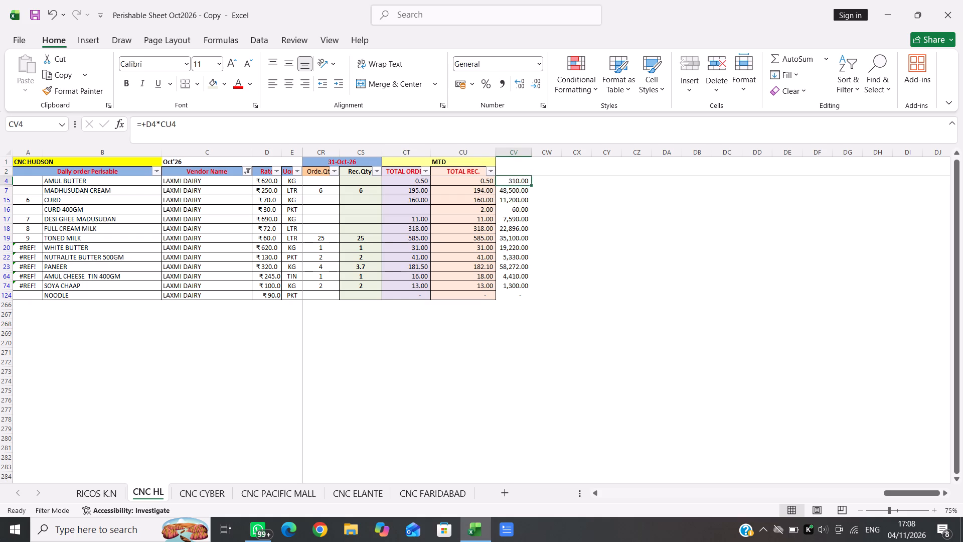
{"action": "key", "text": "shift+Down"}
{"action": "key", "text": "shift+Down"}
{"action": "key", "text": "shift+Down"}
{"action": "key", "text": "shift+Down"}
{"action": "key", "text": "shift+Down"}
{"action": "key", "text": "shift+Down"}
{"action": "key", "text": "shift+Down"}
{"action": "key", "text": "shift+Down"}
{"action": "key", "text": "shift+Down"}
{"action": "key", "text": "shift+Down"}
{"action": "key", "text": "shift+Down"}
{"action": "key", "text": "shift+Down"}
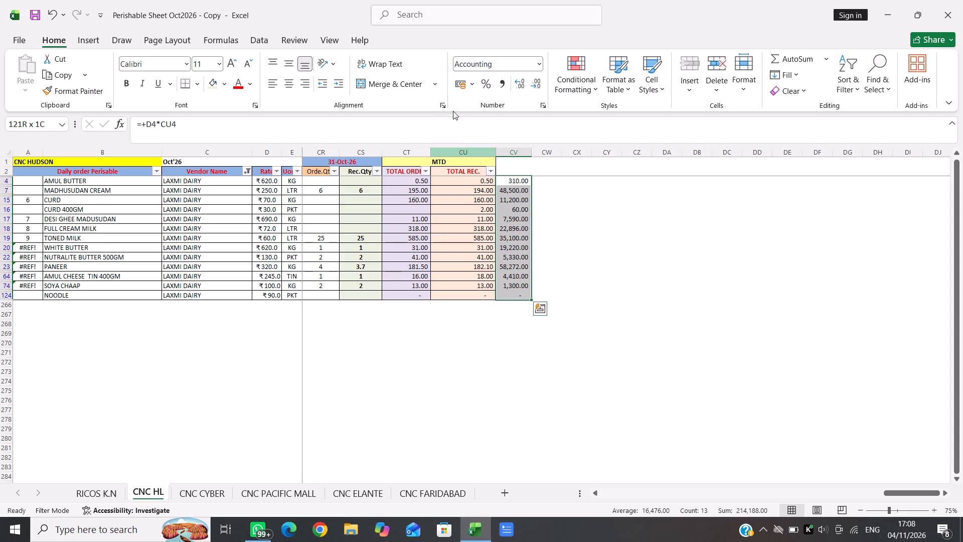
{"action": "left_click", "coordinate": [556, 234]}
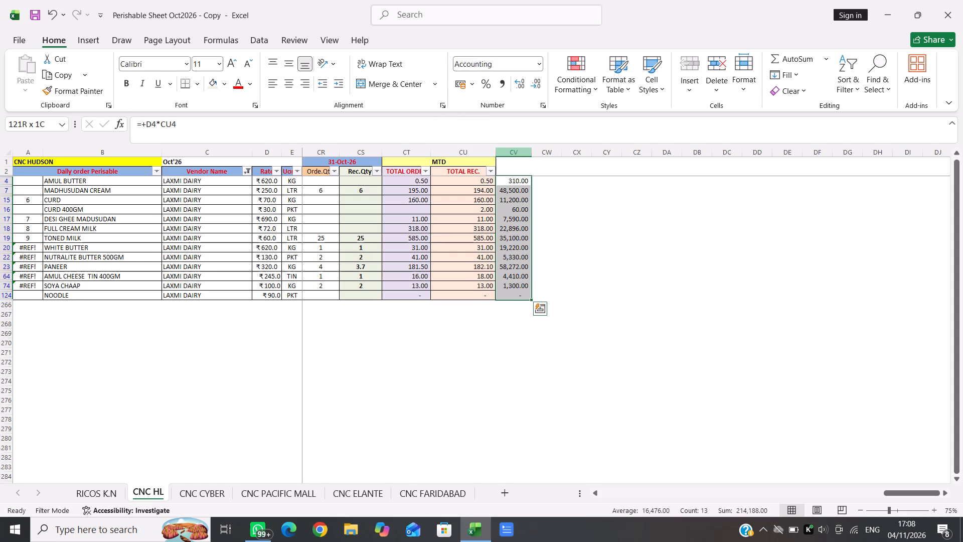
Examine LAXMI DAIRY's daily rates and received quantities from 31 October back to 1 October, and forward again towards late October.
{"action": "scroll", "coordinate": [449, 238], "scroll_direction": "right", "scroll_amount": 2}
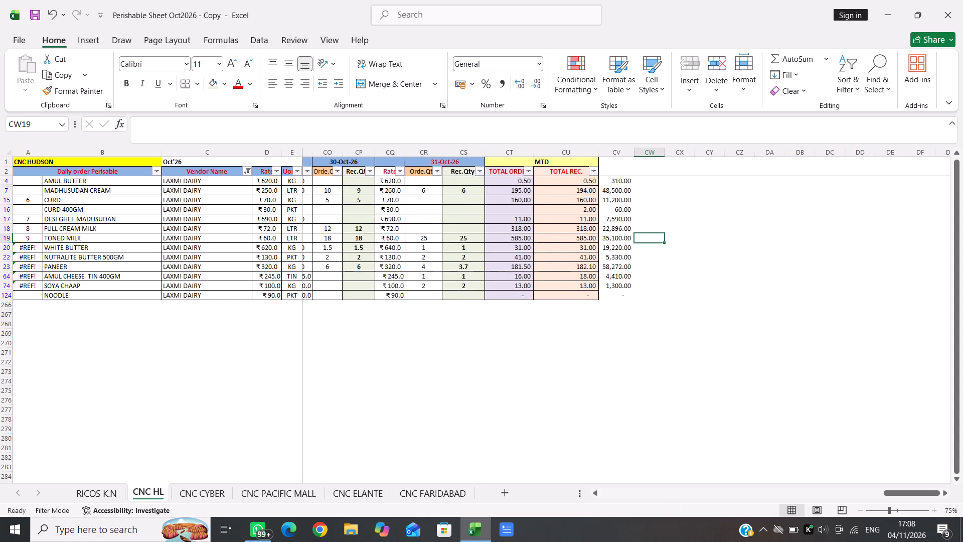
{"action": "scroll", "coordinate": [449, 238], "scroll_direction": "right", "scroll_amount": 7}
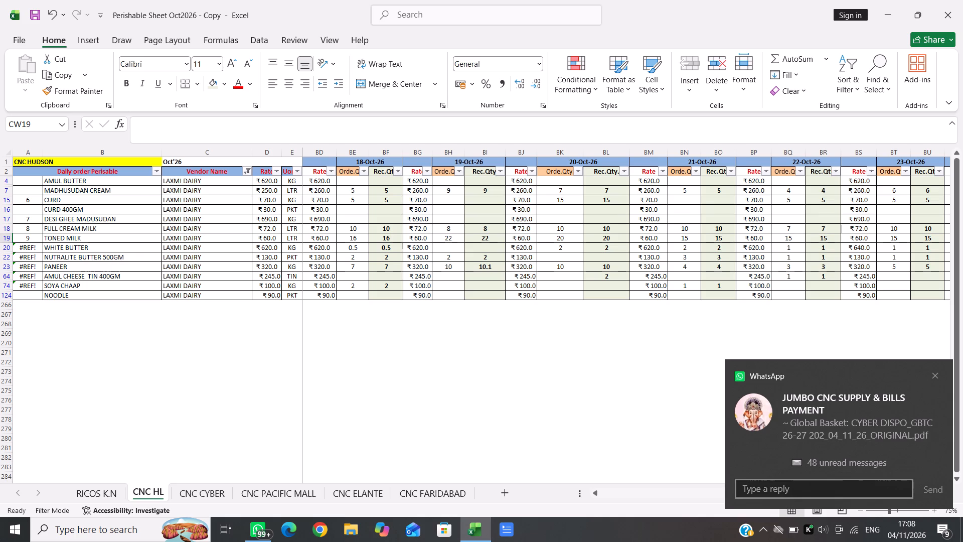
{"action": "scroll", "coordinate": [449, 238], "scroll_direction": "right", "scroll_amount": 4}
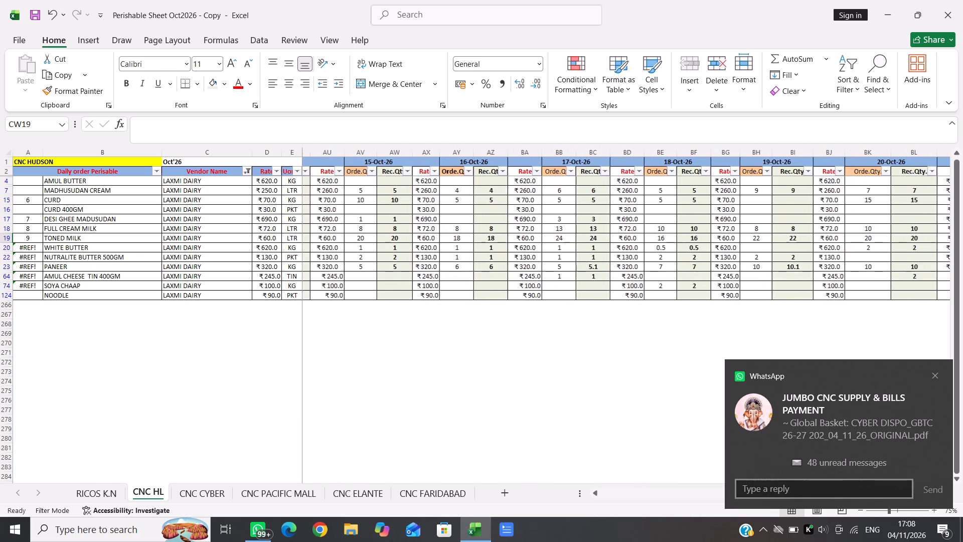
{"action": "scroll", "coordinate": [449, 238], "scroll_direction": "right", "scroll_amount": 6}
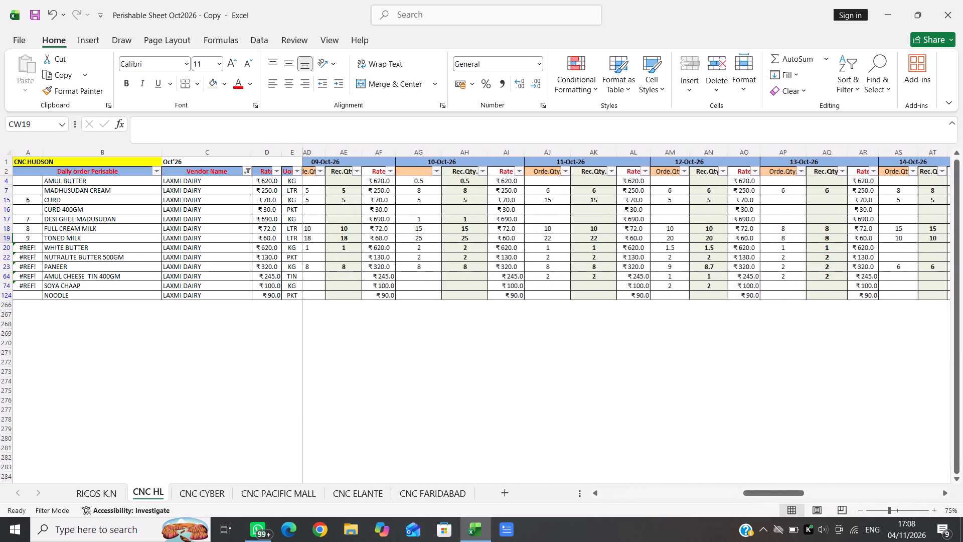
{"action": "scroll", "coordinate": [449, 238], "scroll_direction": "right", "scroll_amount": 4}
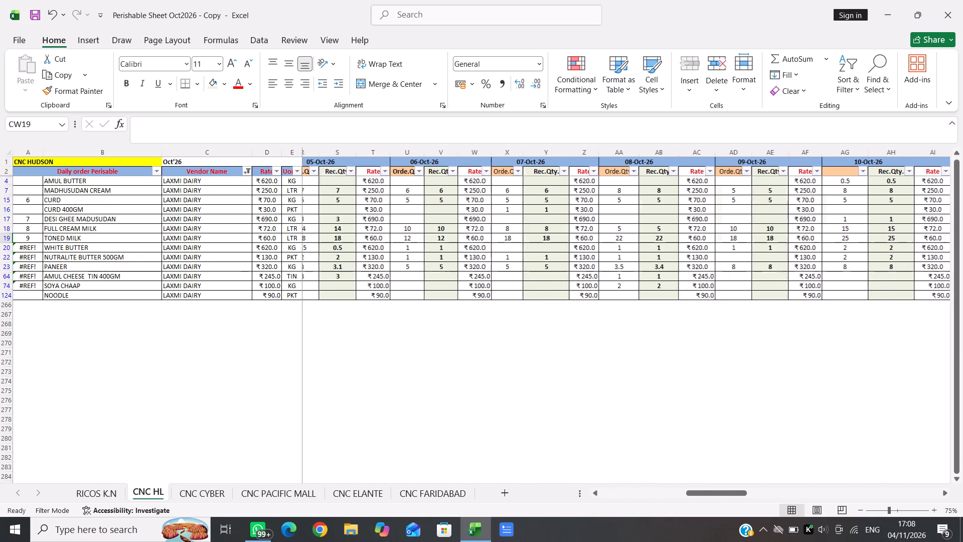
{"action": "scroll", "coordinate": [449, 238], "scroll_direction": "right", "scroll_amount": 4}
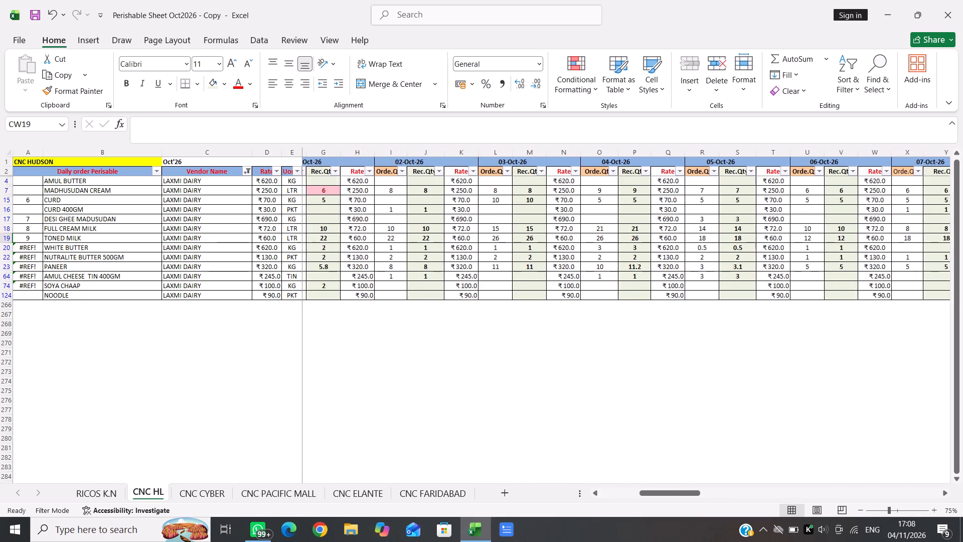
{"action": "scroll", "coordinate": [449, 238], "scroll_direction": "right", "scroll_amount": 1}
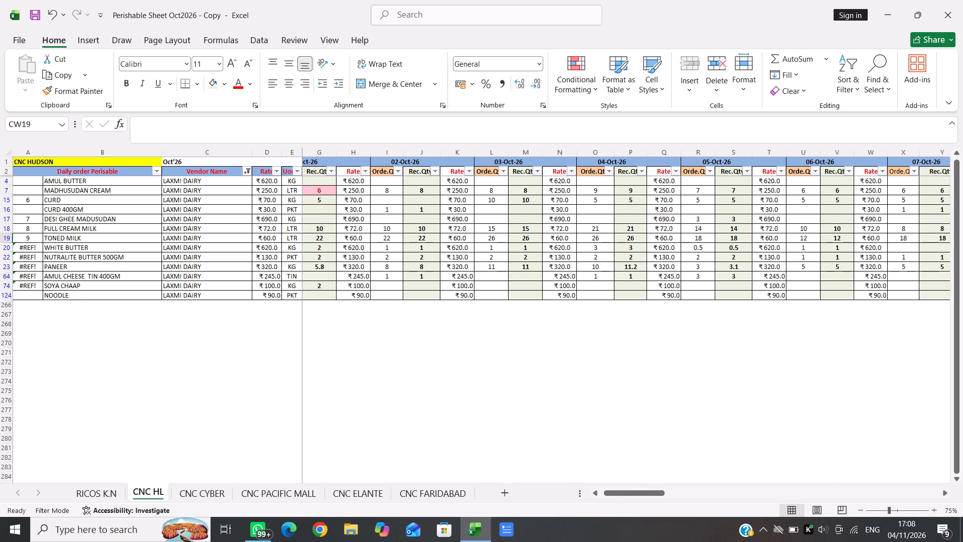
{"action": "scroll", "coordinate": [449, 238], "scroll_direction": "left", "scroll_amount": 17}
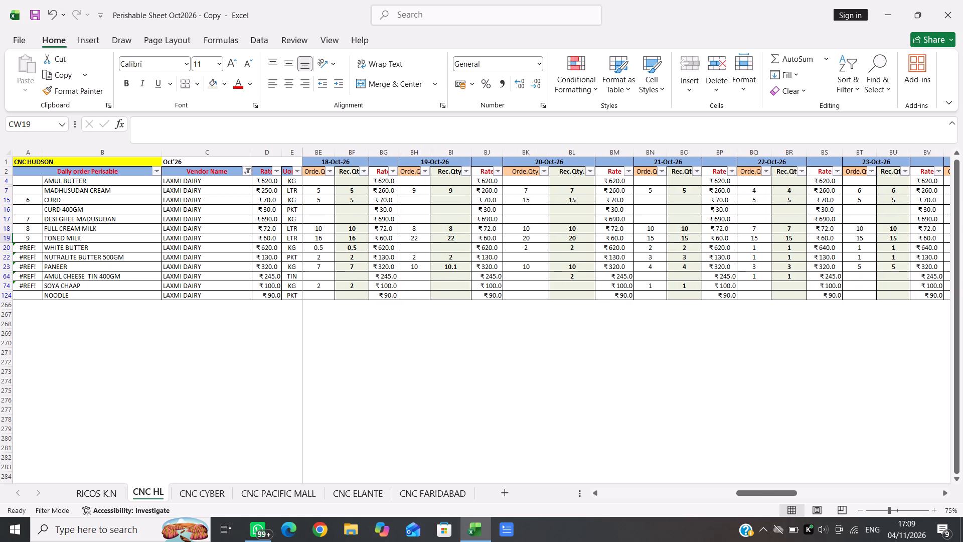
{"action": "scroll", "coordinate": [449, 238], "scroll_direction": "left", "scroll_amount": 1}
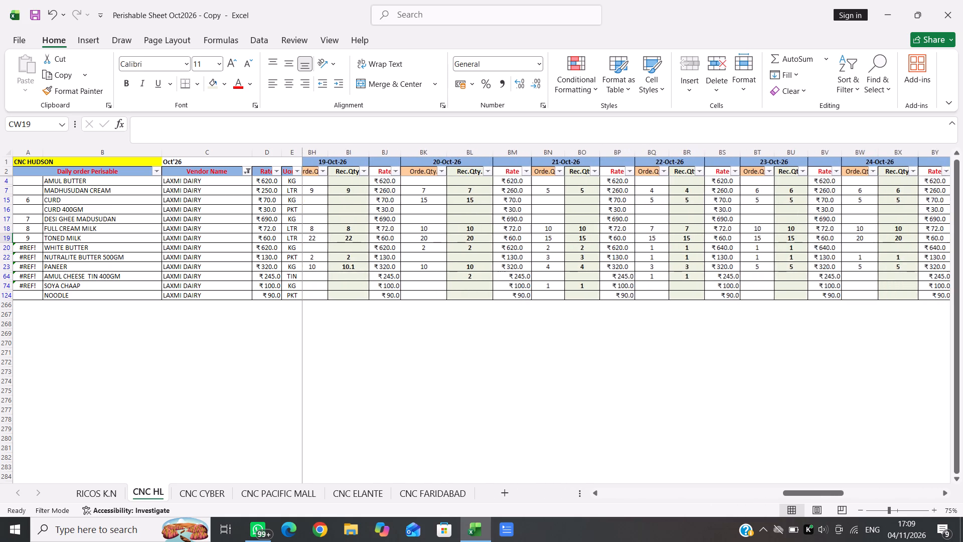
Examine LAXMI DAIRY's rates and quantities across the 19 to 29 October columns, and go back to 1 October.
{"action": "scroll", "coordinate": [449, 238], "scroll_direction": "left", "scroll_amount": 6}
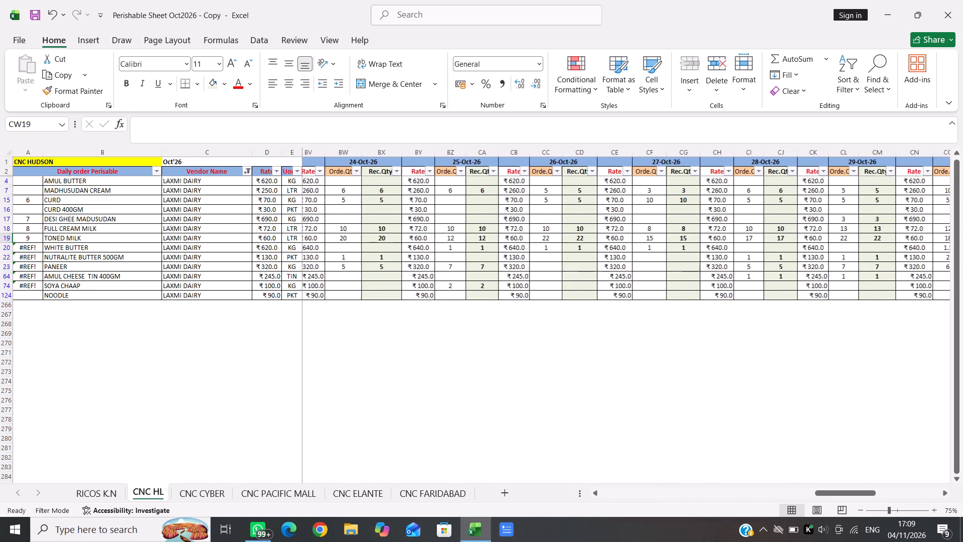
{"action": "scroll", "coordinate": [449, 238], "scroll_direction": "left", "scroll_amount": 6}
{"action": "scroll", "coordinate": [449, 238], "scroll_direction": "right", "scroll_amount": 3}
{"action": "scroll", "coordinate": [449, 238], "scroll_direction": "up", "scroll_amount": 1}
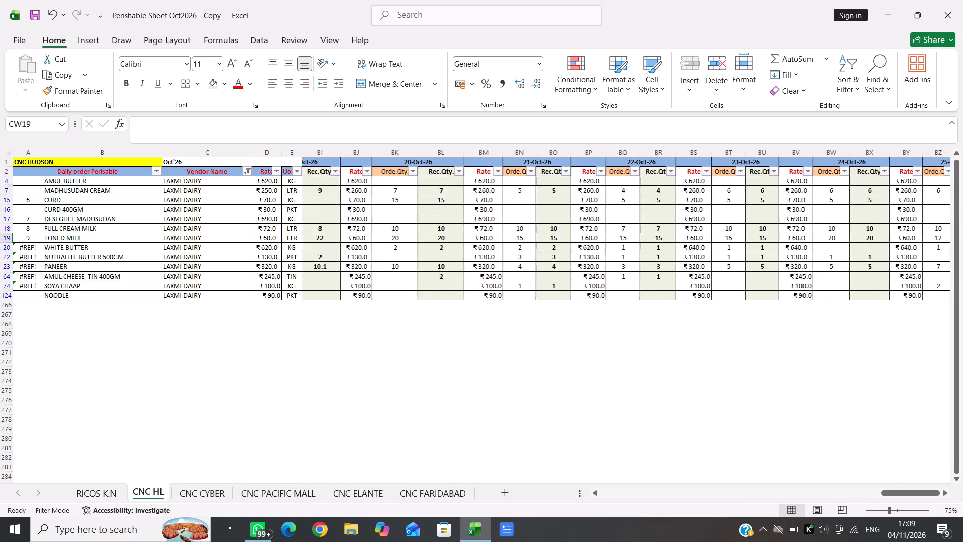
{"action": "scroll", "coordinate": [449, 238], "scroll_direction": "up", "scroll_amount": 2}
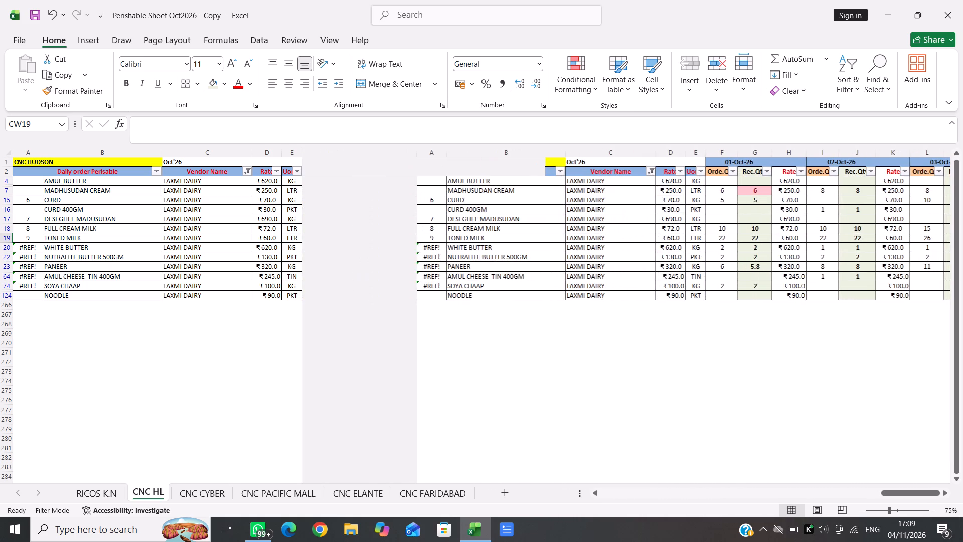
{"action": "scroll", "coordinate": [449, 238], "scroll_direction": "up", "scroll_amount": 1}
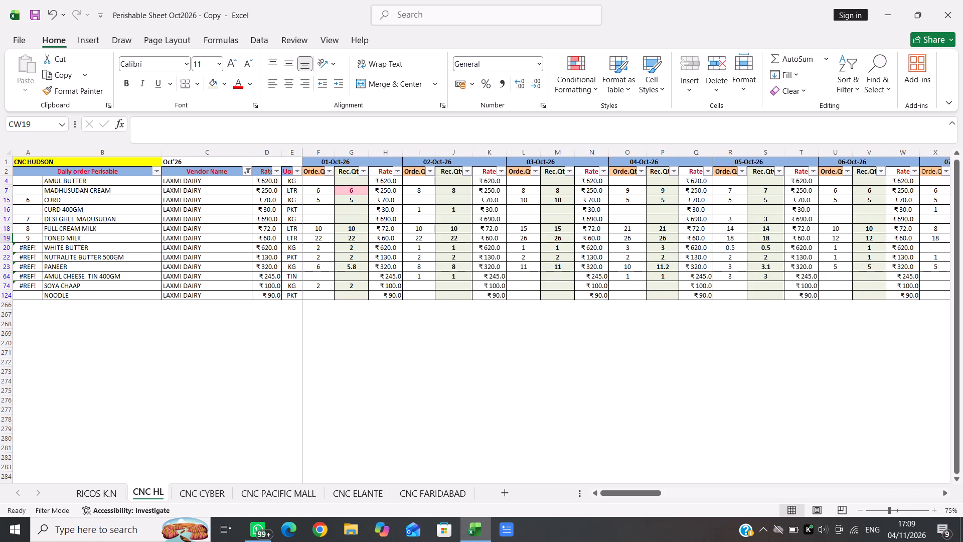
Compare each LAXMI DAIRY item's daily rates and quantities from 1 October through 31 October with the MTD totals and column CV amounts.
{"action": "scroll", "coordinate": [449, 238], "scroll_direction": "left", "scroll_amount": 5}
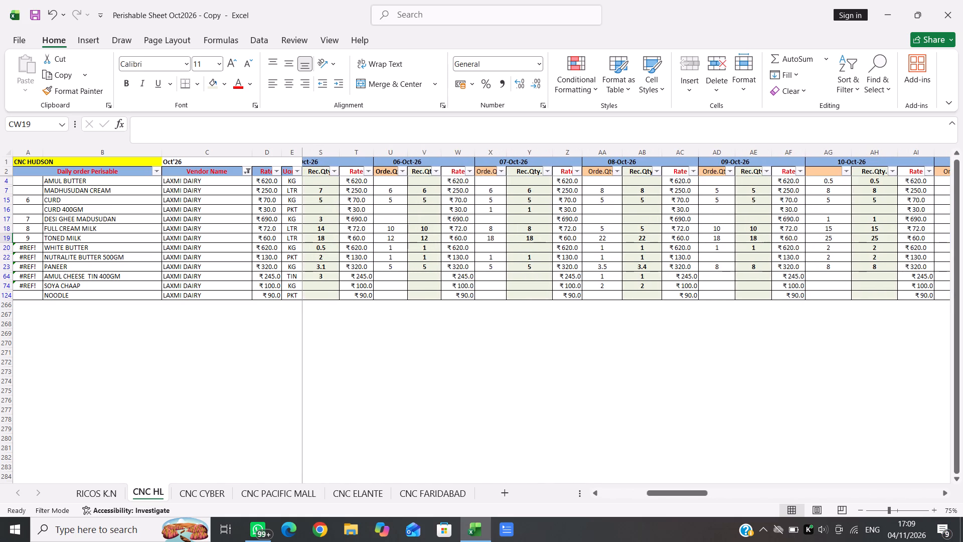
{"action": "scroll", "coordinate": [449, 238], "scroll_direction": "left", "scroll_amount": 1}
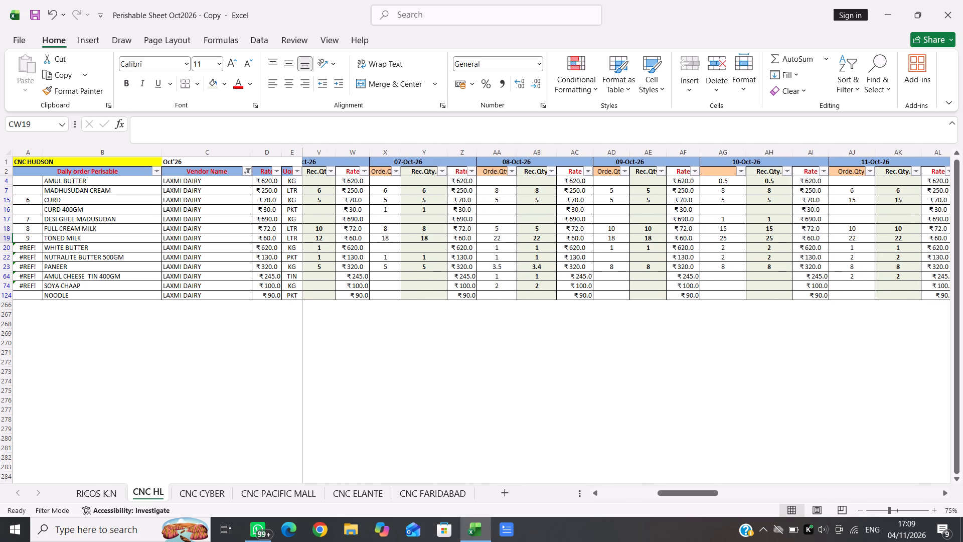
{"action": "scroll", "coordinate": [449, 238], "scroll_direction": "left", "scroll_amount": 2}
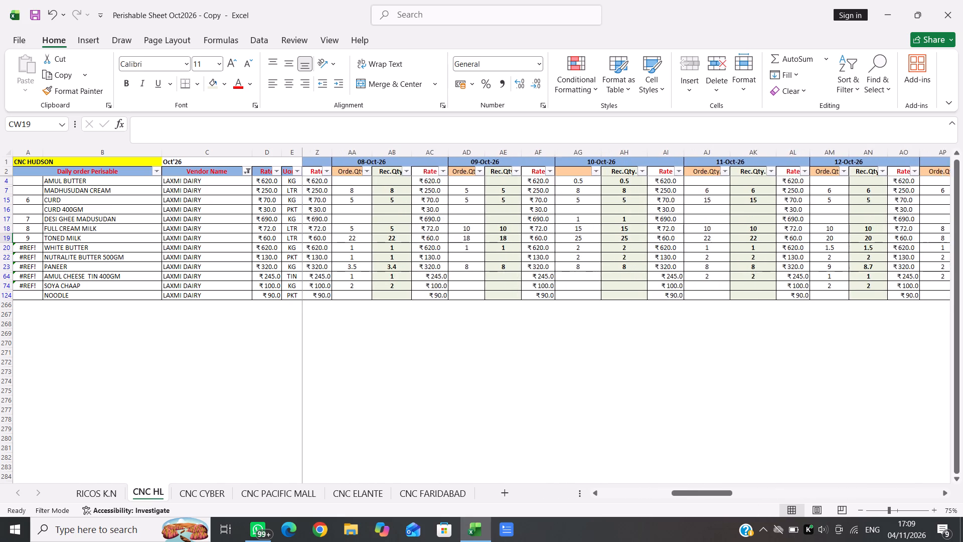
{"action": "scroll", "coordinate": [449, 238], "scroll_direction": "left", "scroll_amount": 1}
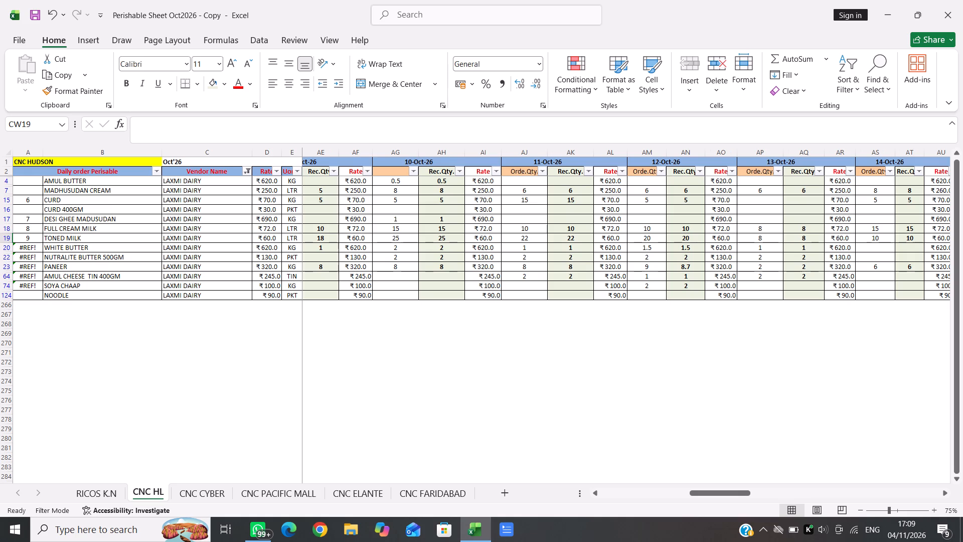
{"action": "scroll", "coordinate": [449, 238], "scroll_direction": "left", "scroll_amount": 3}
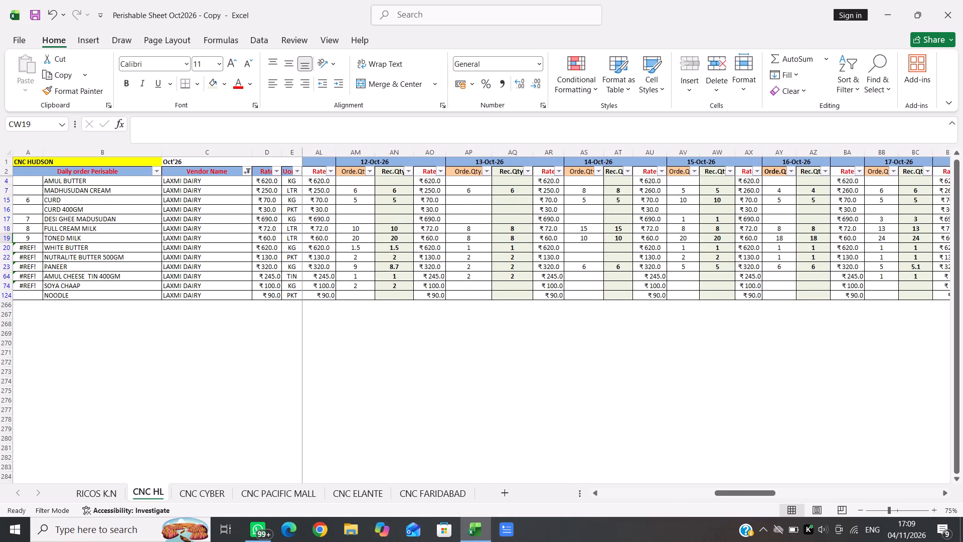
{"action": "scroll", "coordinate": [449, 238], "scroll_direction": "left", "scroll_amount": 2}
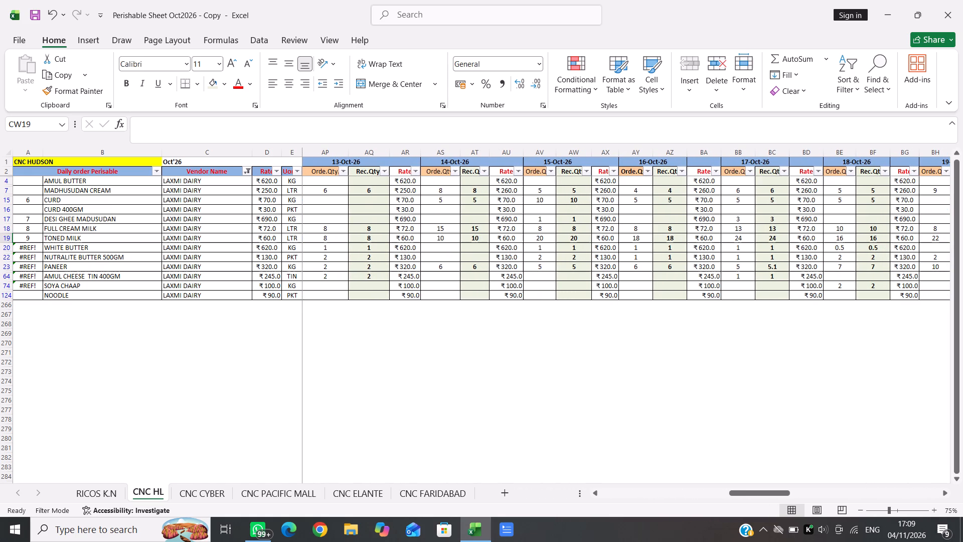
{"action": "scroll", "coordinate": [449, 238], "scroll_direction": "left", "scroll_amount": 2}
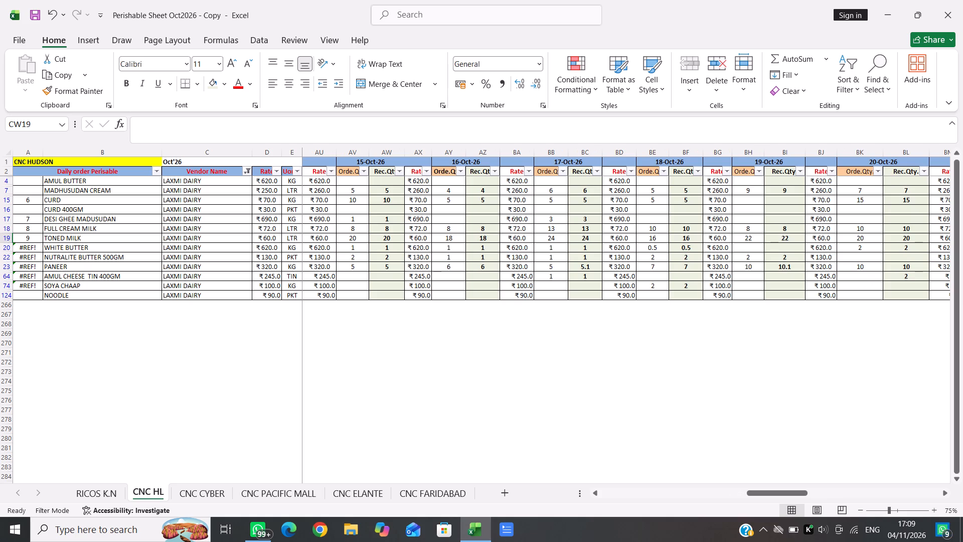
{"action": "scroll", "coordinate": [449, 238], "scroll_direction": "left", "scroll_amount": 4}
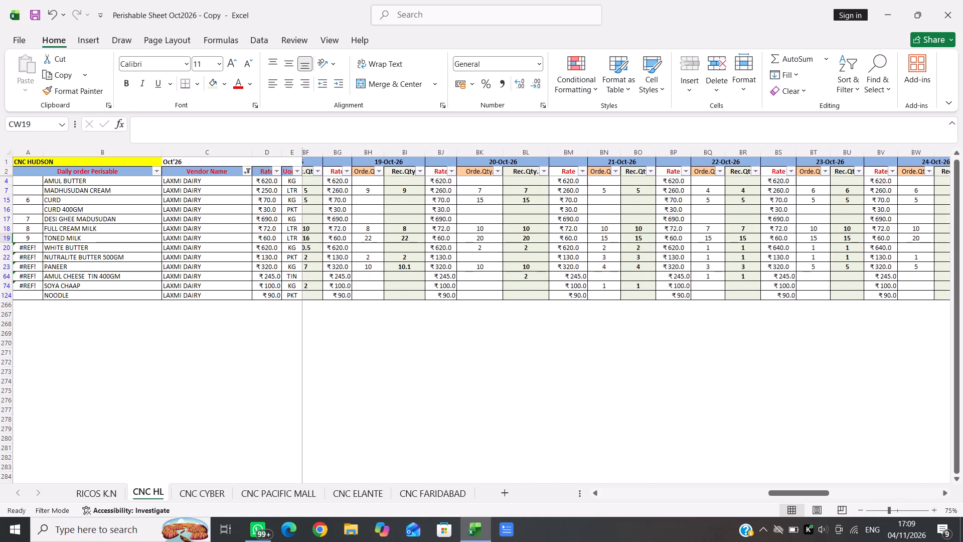
{"action": "scroll", "coordinate": [449, 238], "scroll_direction": "left", "scroll_amount": 6}
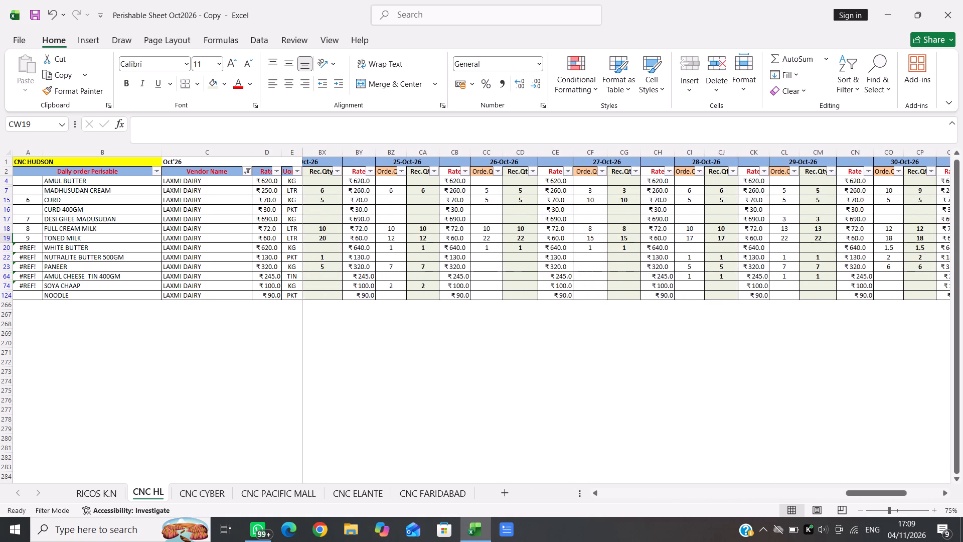
{"action": "scroll", "coordinate": [449, 238], "scroll_direction": "left", "scroll_amount": 3}
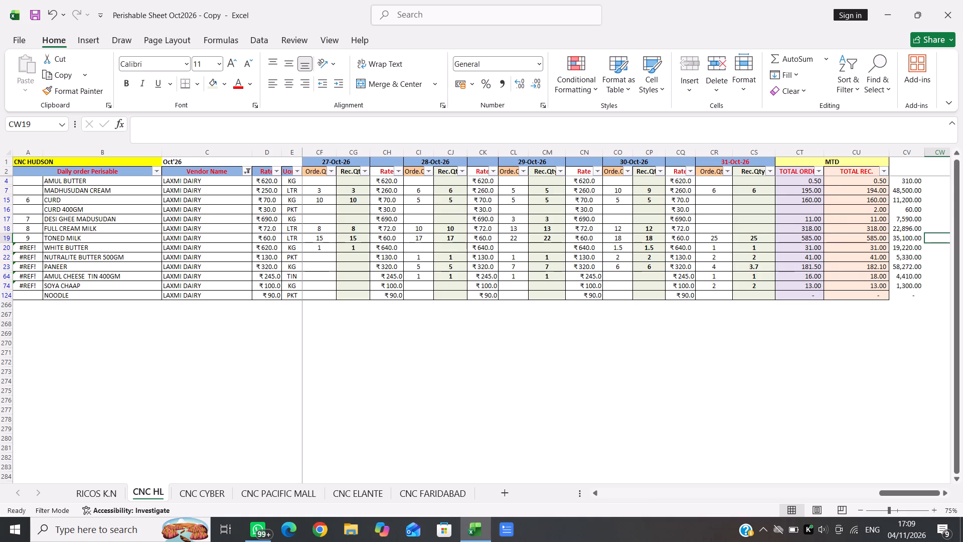
Examine LAXMI DAIRY's daily rates and received quantities across the October date columns, checking for rate changes such as MADHUSUDAN CREAM's.
{"action": "scroll", "coordinate": [449, 238], "scroll_direction": "right", "scroll_amount": 10}
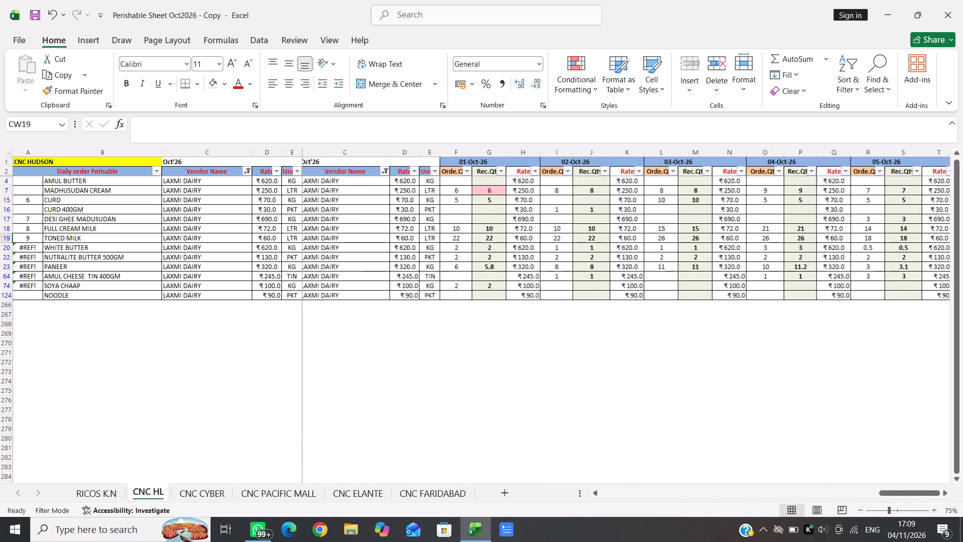
{"action": "scroll", "coordinate": [449, 238], "scroll_direction": "right", "scroll_amount": 1}
{"action": "scroll", "coordinate": [449, 238], "scroll_direction": "left", "scroll_amount": 4}
{"action": "scroll", "coordinate": [449, 238], "scroll_direction": "right", "scroll_amount": 1}
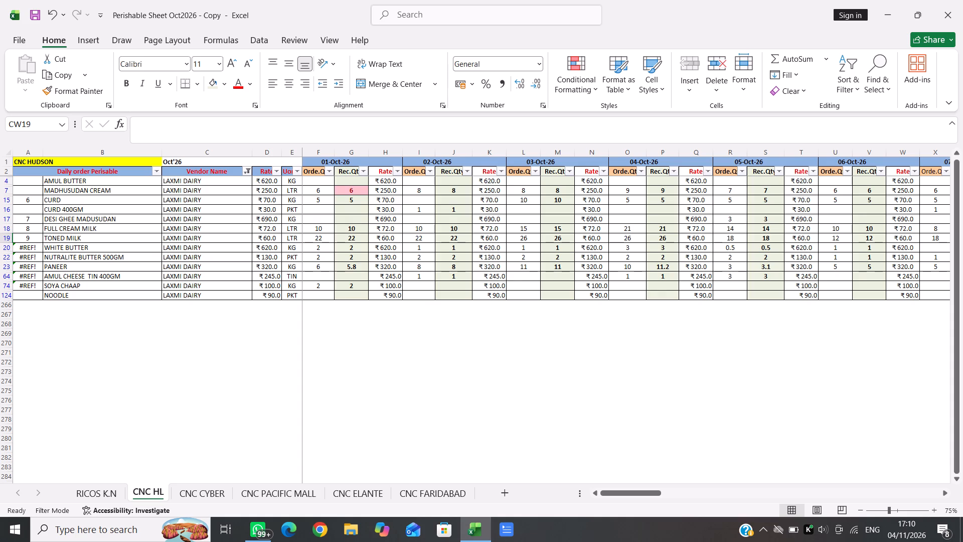
{"action": "scroll", "coordinate": [449, 238], "scroll_direction": "left", "scroll_amount": 3}
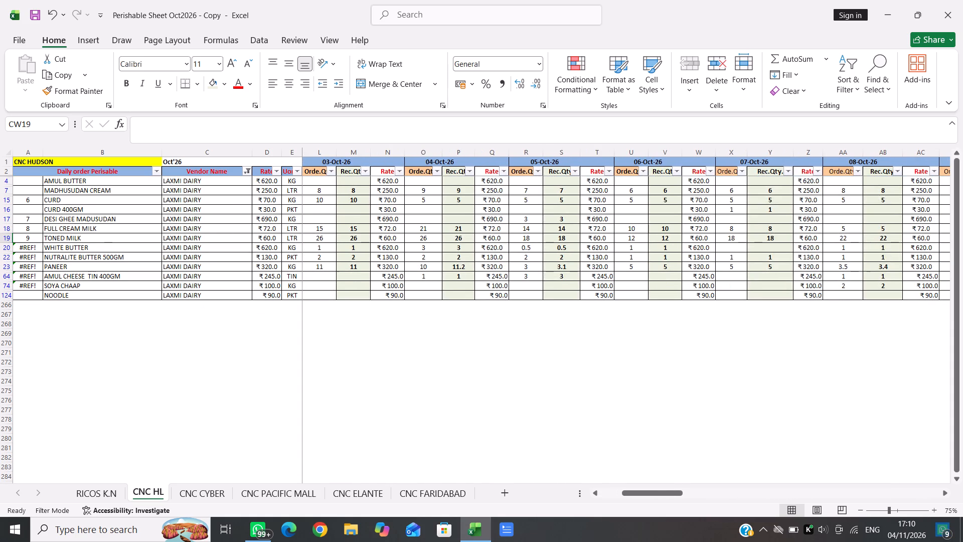
{"action": "scroll", "coordinate": [449, 238], "scroll_direction": "left", "scroll_amount": 4}
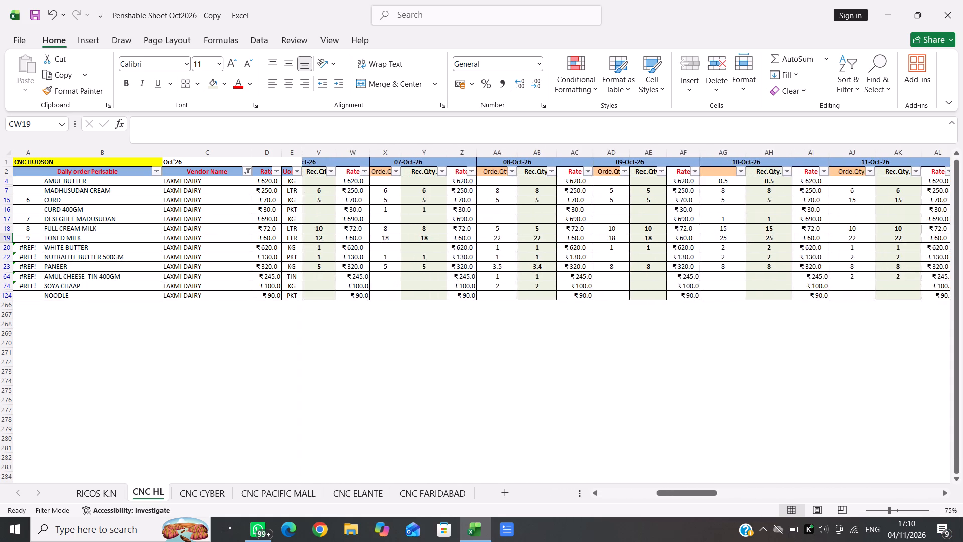
{"action": "scroll", "coordinate": [449, 238], "scroll_direction": "left", "scroll_amount": 5}
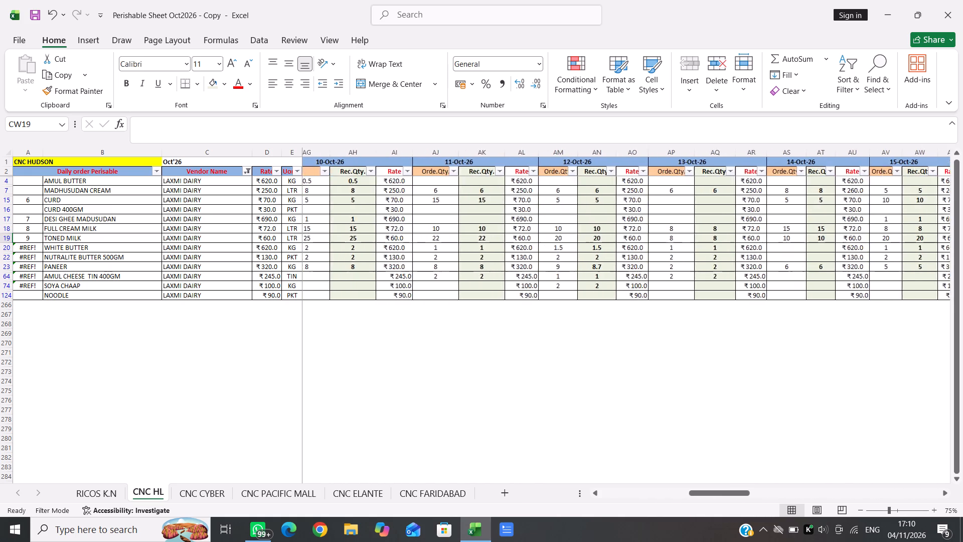
{"action": "scroll", "coordinate": [449, 238], "scroll_direction": "left", "scroll_amount": 7}
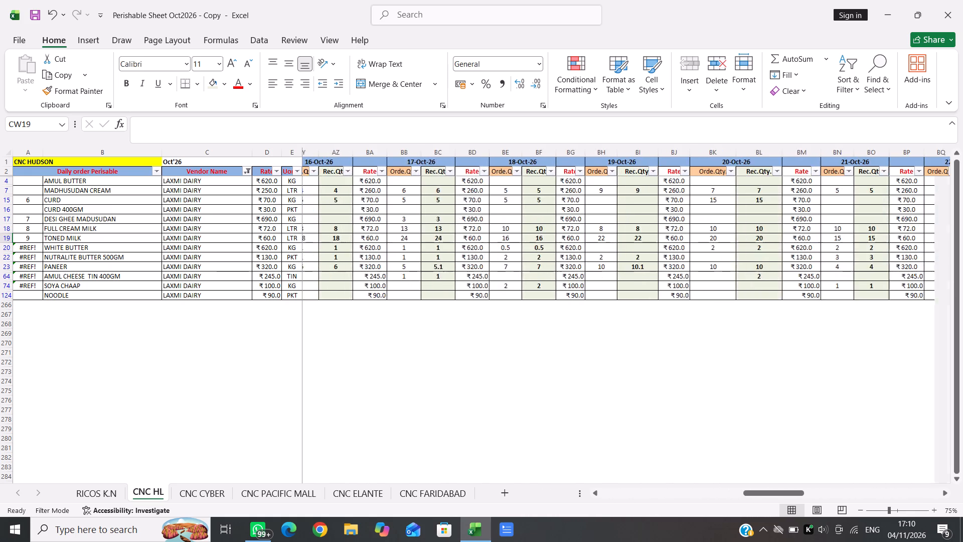
{"action": "scroll", "coordinate": [449, 238], "scroll_direction": "left", "scroll_amount": 4}
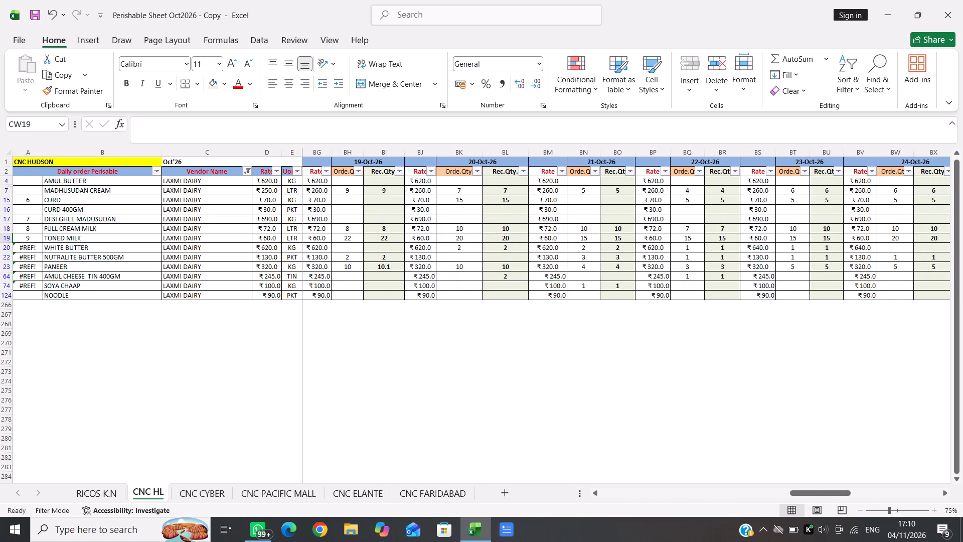
{"action": "scroll", "coordinate": [449, 238], "scroll_direction": "left", "scroll_amount": 5}
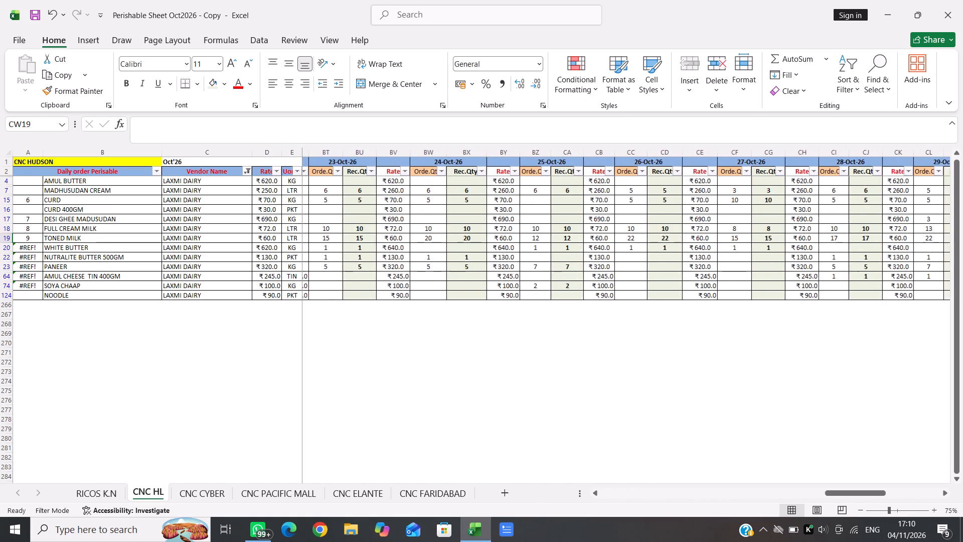
{"action": "scroll", "coordinate": [449, 238], "scroll_direction": "left", "scroll_amount": 2}
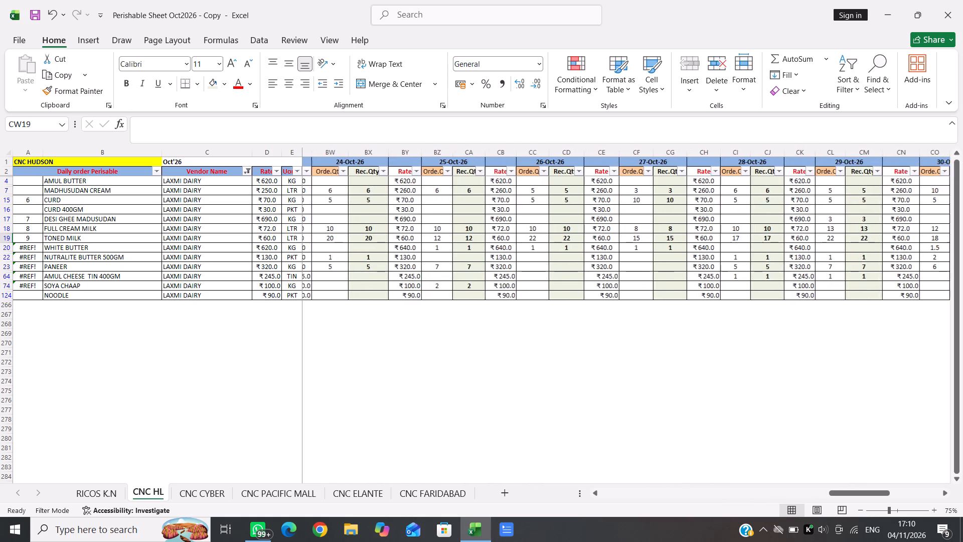
Examine LAXMI DAIRY's rates and quantities for the last days of October through 31 October, alongside the MTD totals and column CV amounts.
{"action": "scroll", "coordinate": [449, 238], "scroll_direction": "left", "scroll_amount": 3}
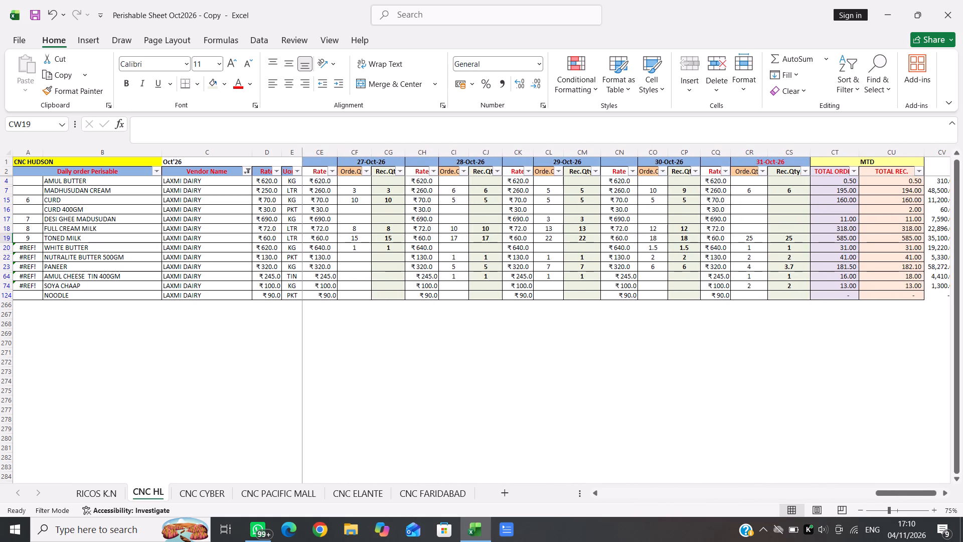
{"action": "scroll", "coordinate": [449, 238], "scroll_direction": "left", "scroll_amount": 1}
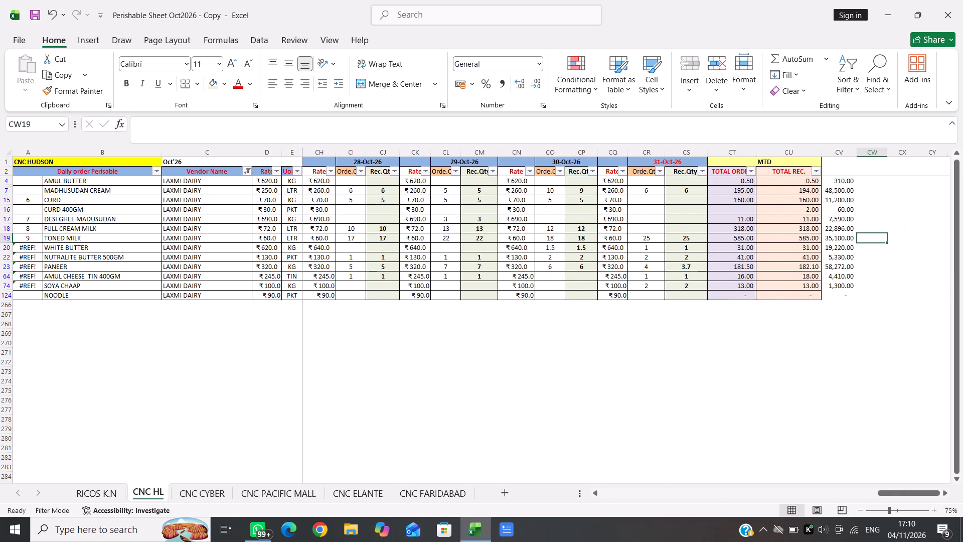
{"action": "scroll", "coordinate": [449, 238], "scroll_direction": "left", "scroll_amount": 3}
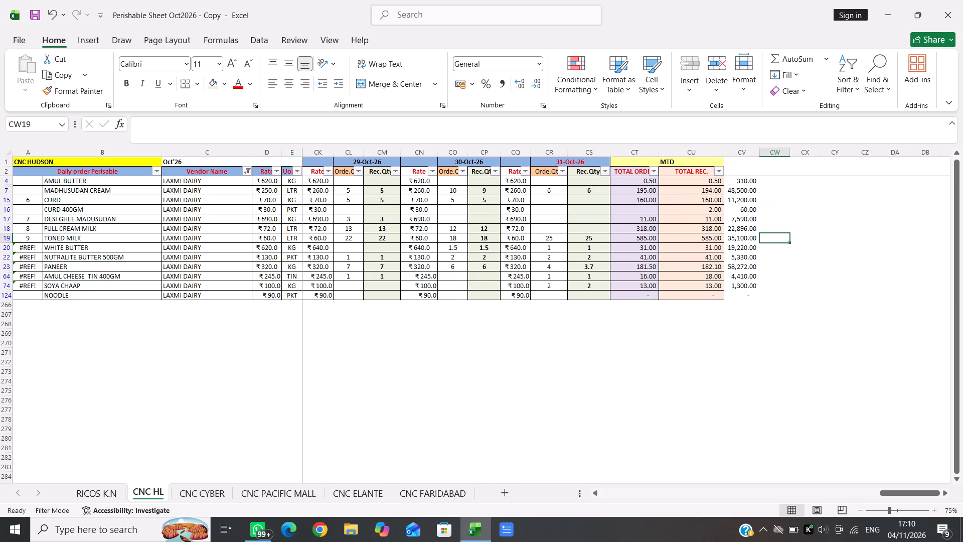
{"action": "scroll", "coordinate": [449, 238], "scroll_direction": "left", "scroll_amount": 2}
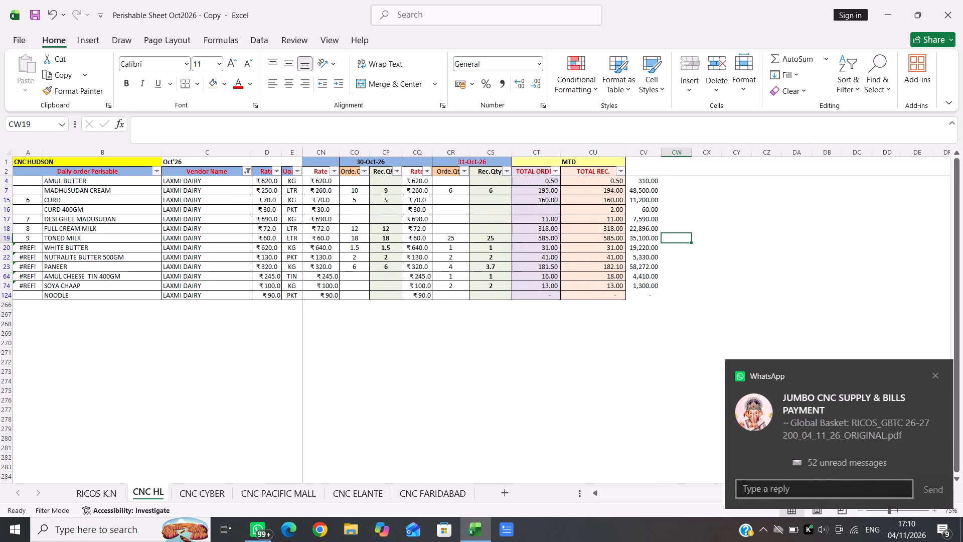
{"action": "scroll", "coordinate": [449, 238], "scroll_direction": "left", "scroll_amount": 3}
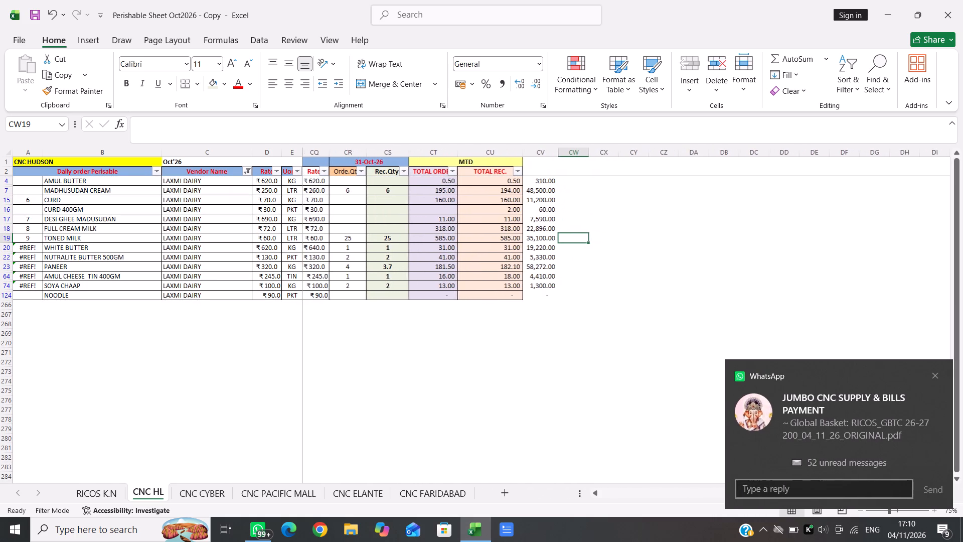
{"action": "scroll", "coordinate": [445, 238], "scroll_direction": "left", "scroll_amount": 1}
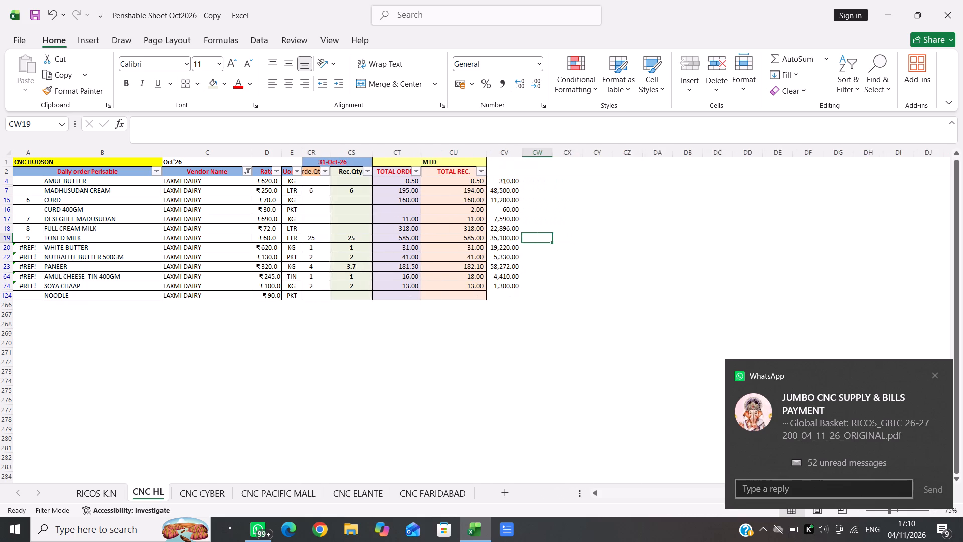
{"action": "scroll", "coordinate": [445, 238], "scroll_direction": "left", "scroll_amount": 2}
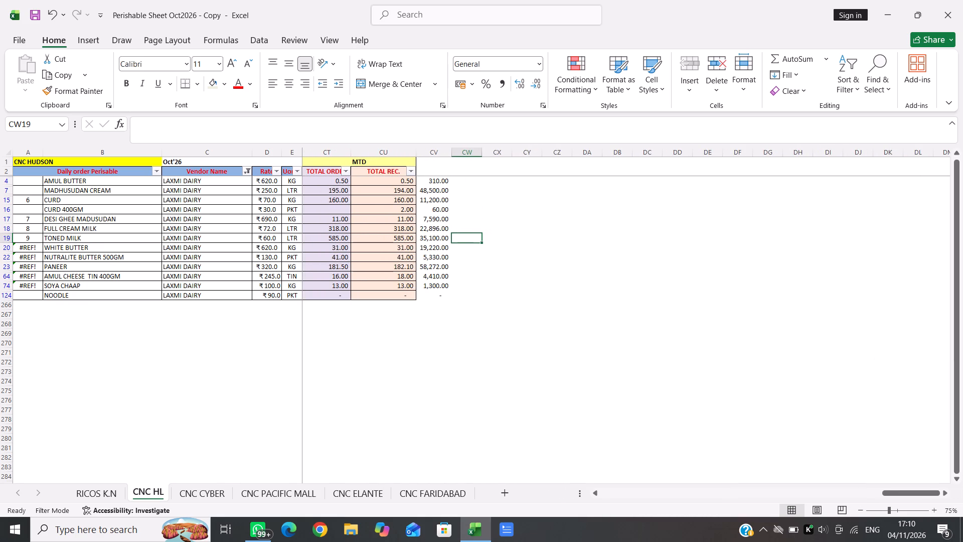
Go back through the October date columns to 1 October and examine LAXMI DAIRY's early-month rates and received quantities.
{"action": "scroll", "coordinate": [445, 238], "scroll_direction": "right", "scroll_amount": 3}
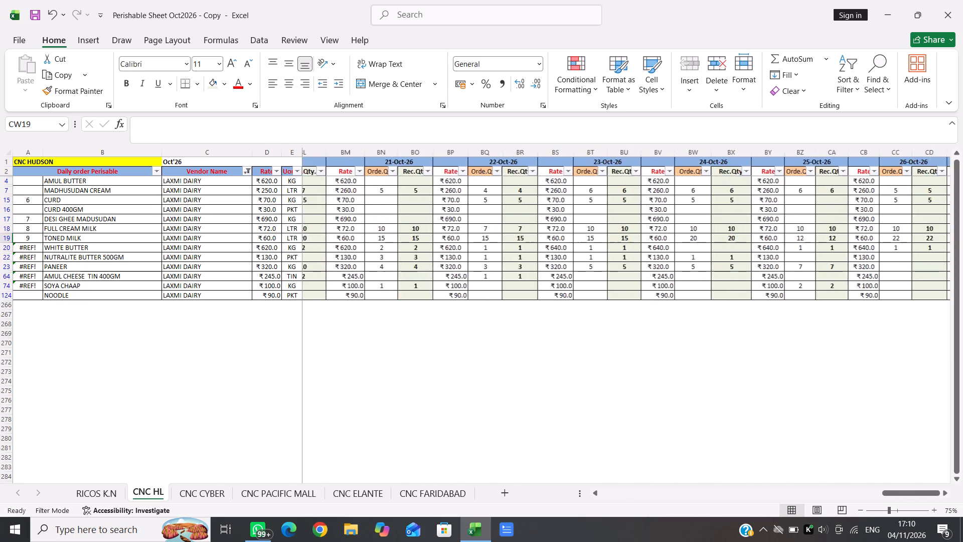
{"action": "scroll", "coordinate": [445, 238], "scroll_direction": "right", "scroll_amount": 1}
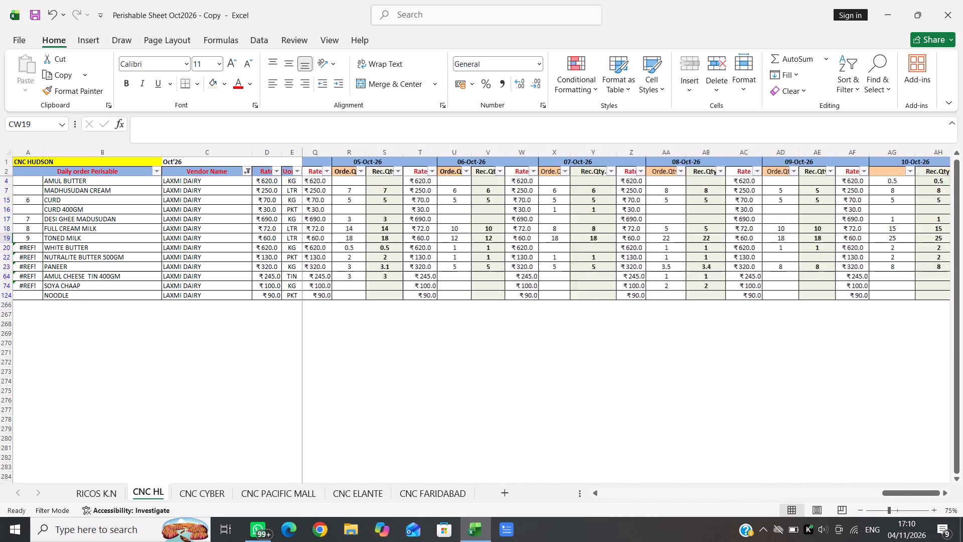
{"action": "scroll", "coordinate": [445, 238], "scroll_direction": "right", "scroll_amount": 1}
{"action": "scroll", "coordinate": [445, 238], "scroll_direction": "left", "scroll_amount": 2}
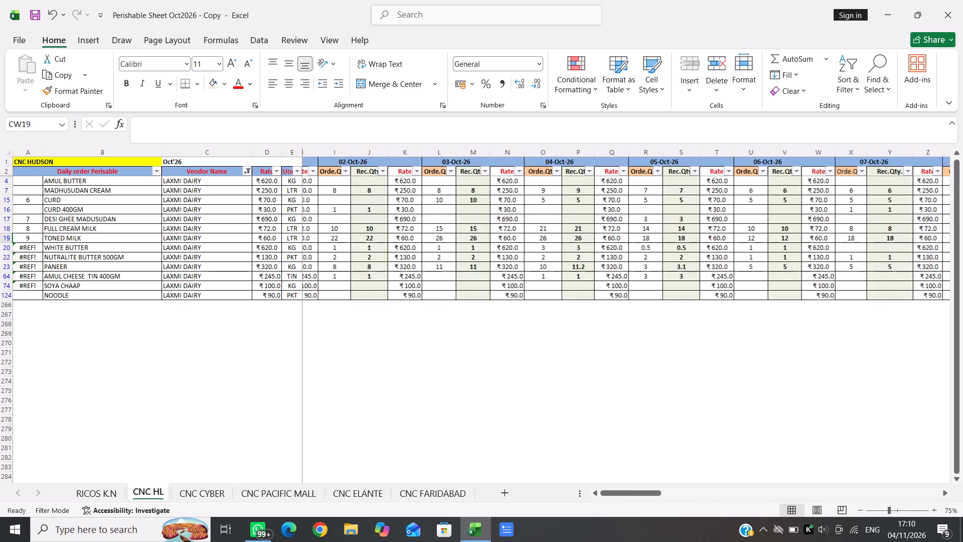
{"action": "scroll", "coordinate": [445, 238], "scroll_direction": "left", "scroll_amount": 5}
{"action": "scroll", "coordinate": [445, 238], "scroll_direction": "right", "scroll_amount": 1}
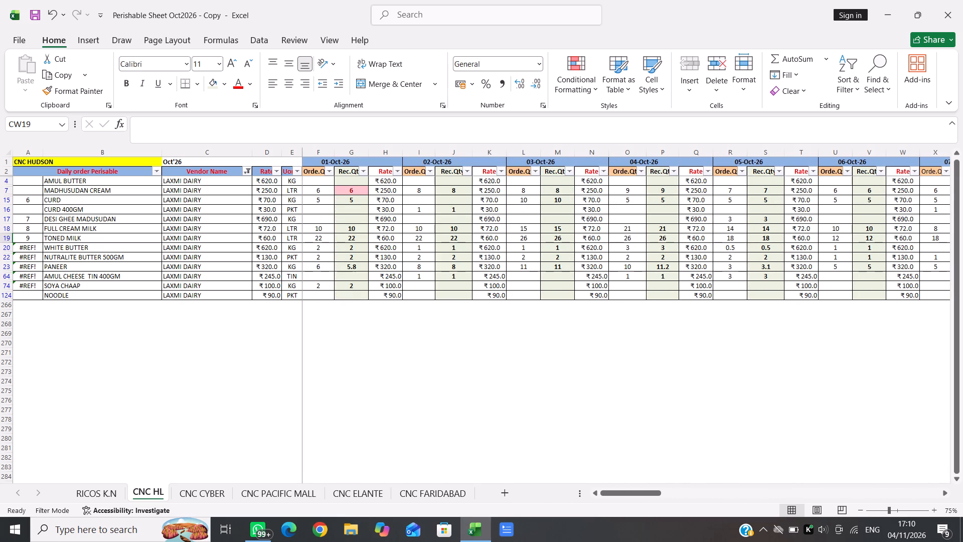
Set MADHUSUDAN CREAM's base rate in the Rate column beside Vendor Name to 260.
{"action": "scroll", "coordinate": [360, 205], "scroll_direction": "left", "scroll_amount": 10}
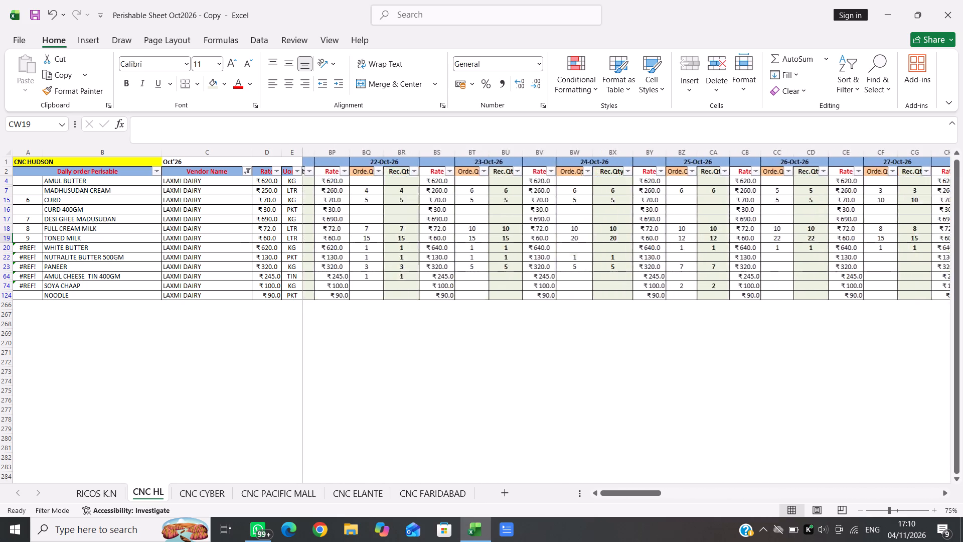
{"action": "scroll", "coordinate": [360, 205], "scroll_direction": "left", "scroll_amount": 10}
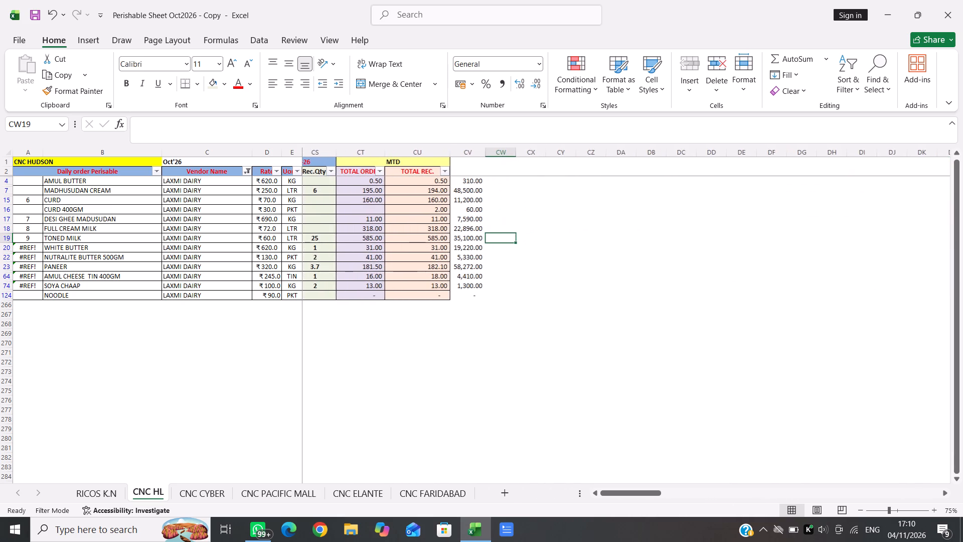
{"action": "scroll", "coordinate": [360, 205], "scroll_direction": "left", "scroll_amount": 4}
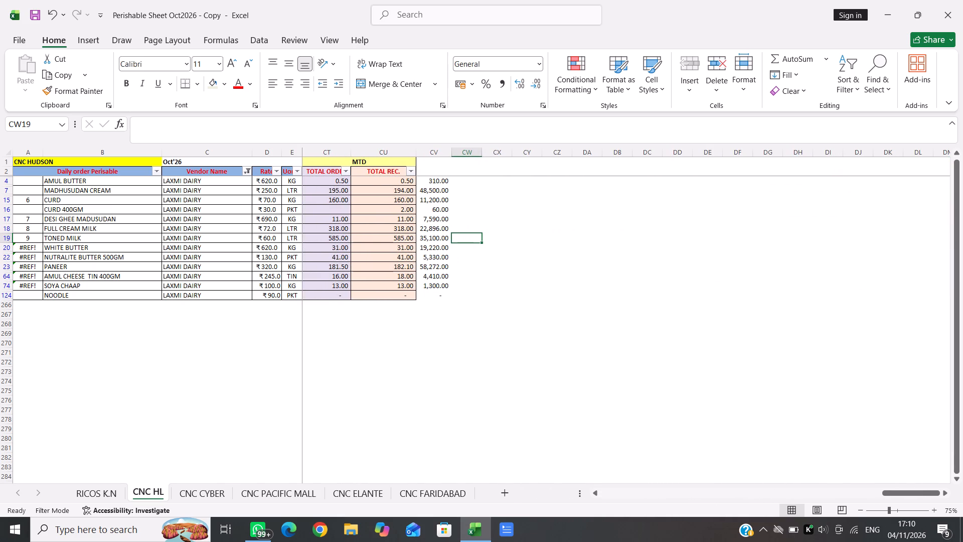
{"action": "left_click", "coordinate": [261, 191]}
{"action": "type", "text": "260"}
{"action": "key", "text": "Down"}
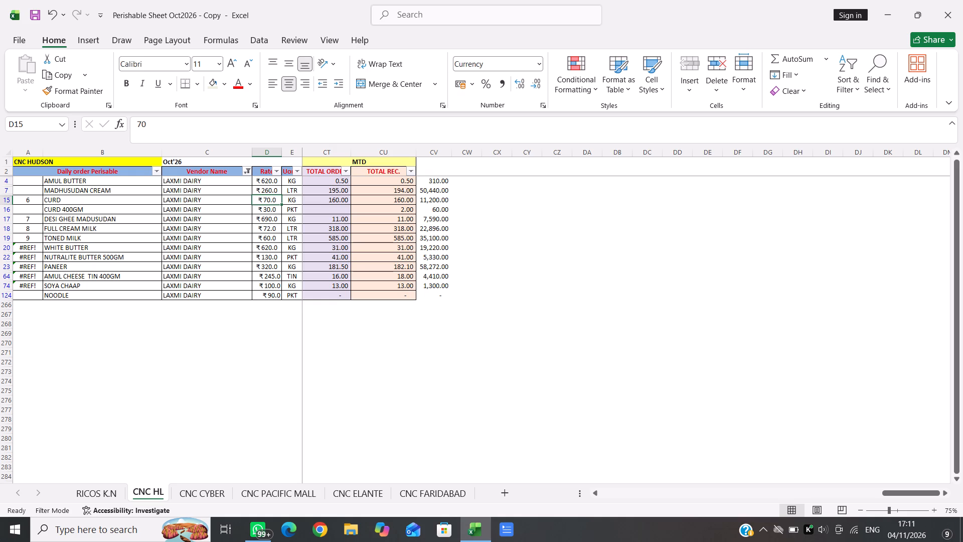
Select LAXMI DAIRY's column CV amounts from AMUL BUTTER through NOODLE to check their sum.
{"action": "left_click", "coordinate": [442, 183]}
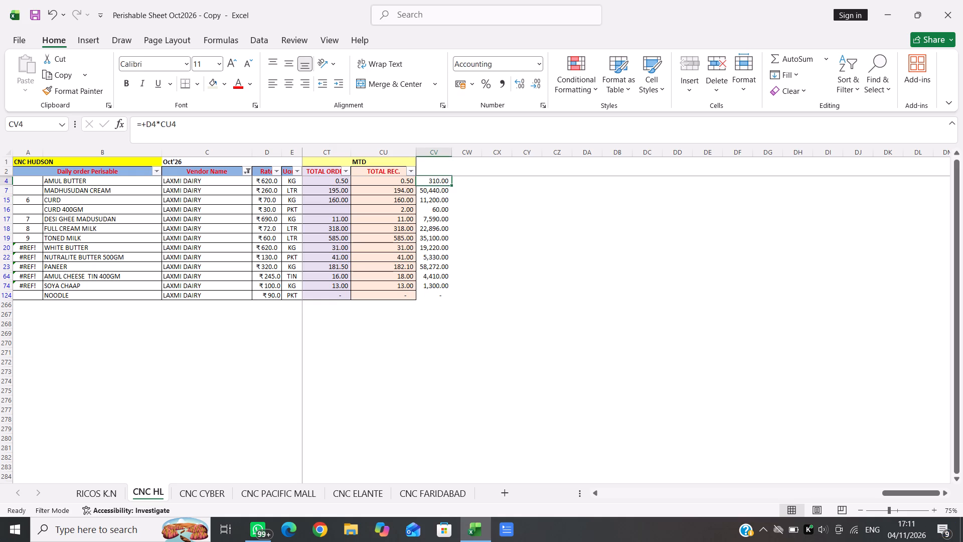
{"action": "key", "text": "shift+Down"}
{"action": "key", "text": "shift+Down"}
{"action": "key", "text": "shift+Down"}
{"action": "key", "text": "shift+Down"}
{"action": "key", "text": "shift+Down"}
{"action": "key", "text": "shift+Down"}
{"action": "key", "text": "shift+Down"}
{"action": "key", "text": "shift+Down"}
{"action": "key", "text": "shift+Down"}
{"action": "key", "text": "shift+Down"}
{"action": "key", "text": "shift+Down"}
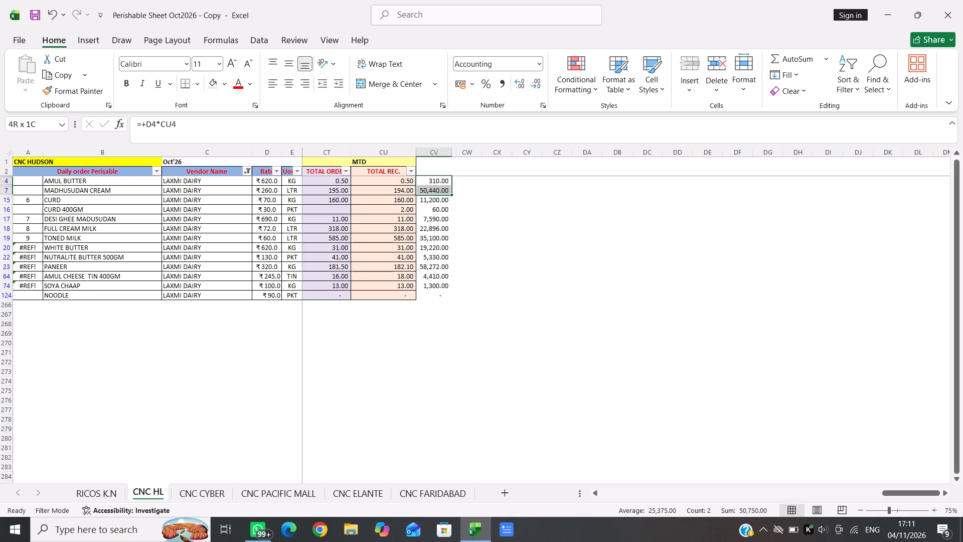
{"action": "key", "text": "shift+Down"}
{"action": "key", "text": "shift+Down"}
{"action": "key", "text": "shift+Down"}
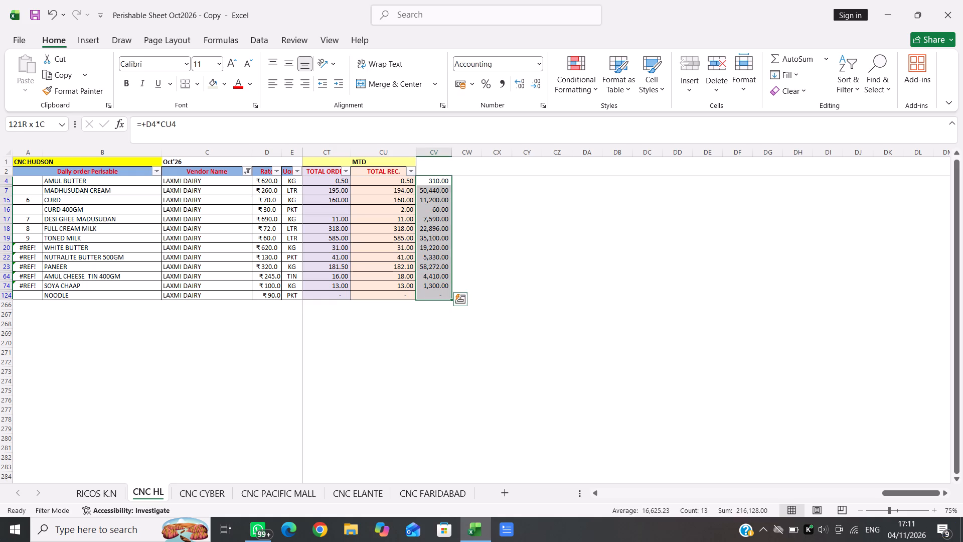
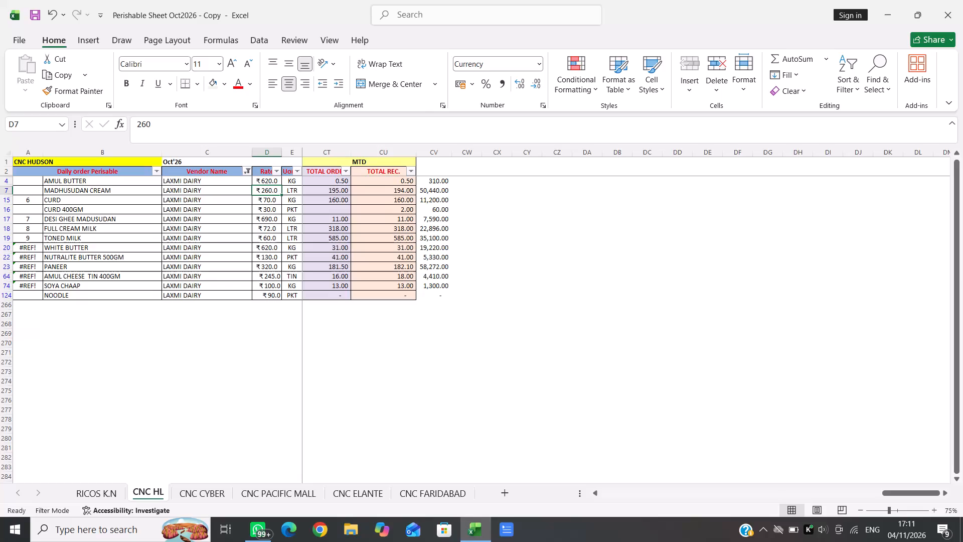
Set MADHUSUDAN CREAM's base rate in the Rate column beside Vendor Name to 250.
{"action": "type", "text": "250"}
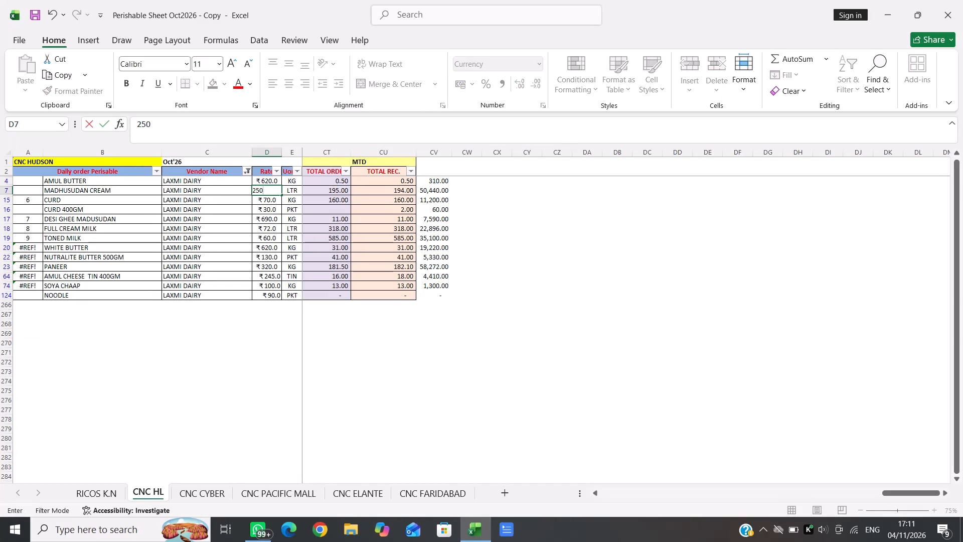
{"action": "key", "text": "Down"}
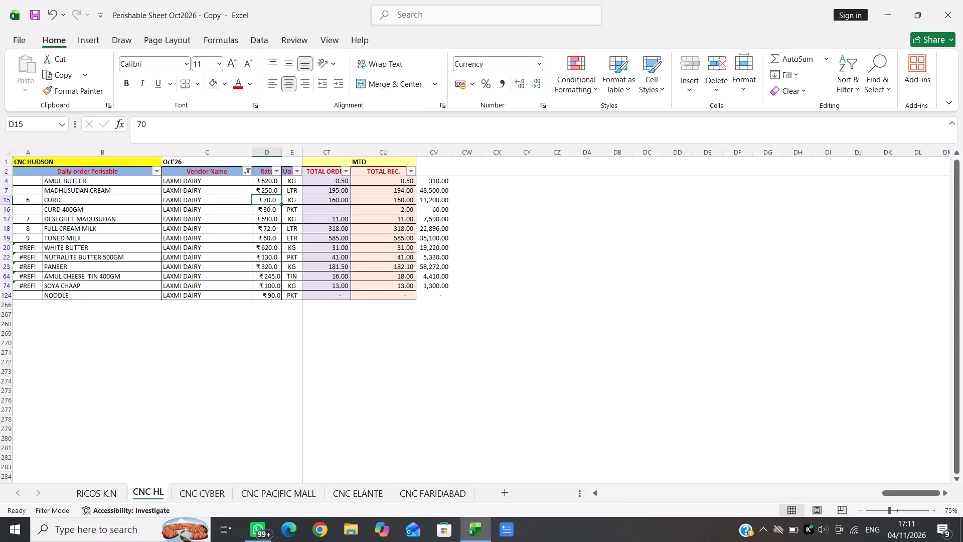
Select LAXMI DAIRY's column CV amounts from AMUL BUTTER through NOODLE to recheck their sum.
{"action": "left_click", "coordinate": [449, 179]}
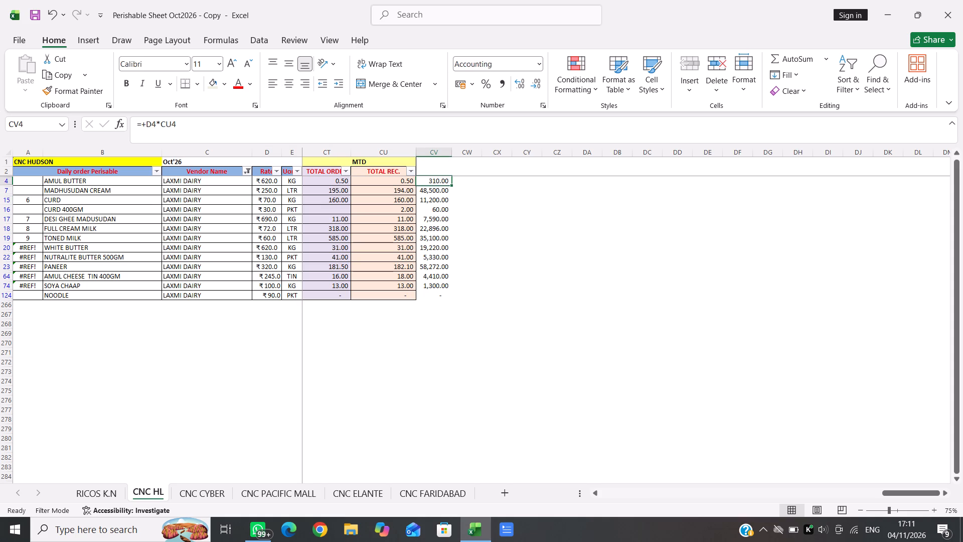
{"action": "key", "text": "shift+Down"}
{"action": "key", "text": "shift+Down"}
{"action": "key", "text": "shift+Down"}
{"action": "key", "text": "shift+Down"}
{"action": "key", "text": "shift+Down"}
{"action": "key", "text": "shift+Down"}
{"action": "key", "text": "shift+Down"}
{"action": "key", "text": "shift+Down"}
{"action": "key", "text": "shift+Down"}
{"action": "key", "text": "shift+Down"}
{"action": "key", "text": "shift+Down"}
{"action": "key", "text": "shift+Down"}
{"action": "key", "text": "shift+Down"}
{"action": "key", "text": "shift+Down"}
{"action": "key", "text": "shift+Down"}
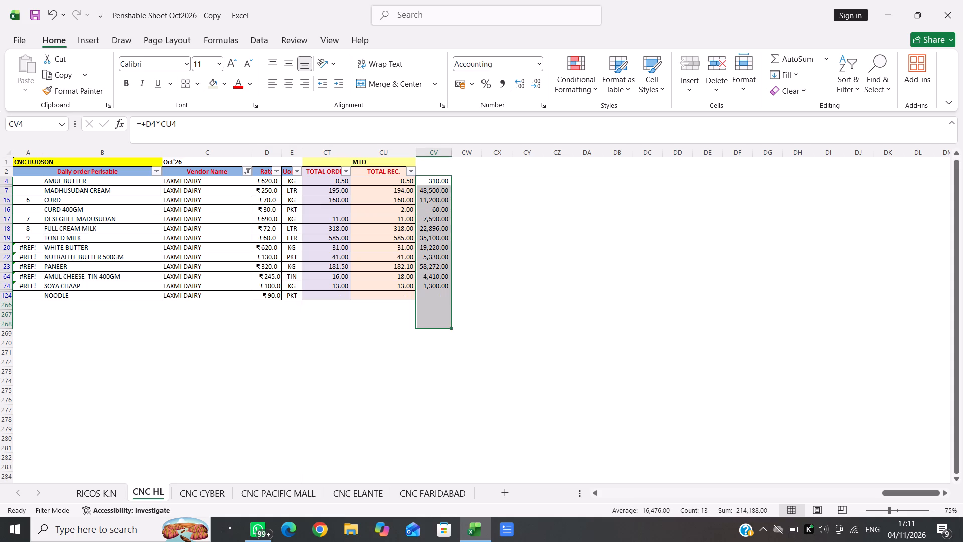
{"action": "key", "text": "shift+Up"}
{"action": "key", "text": "shift+Up"}
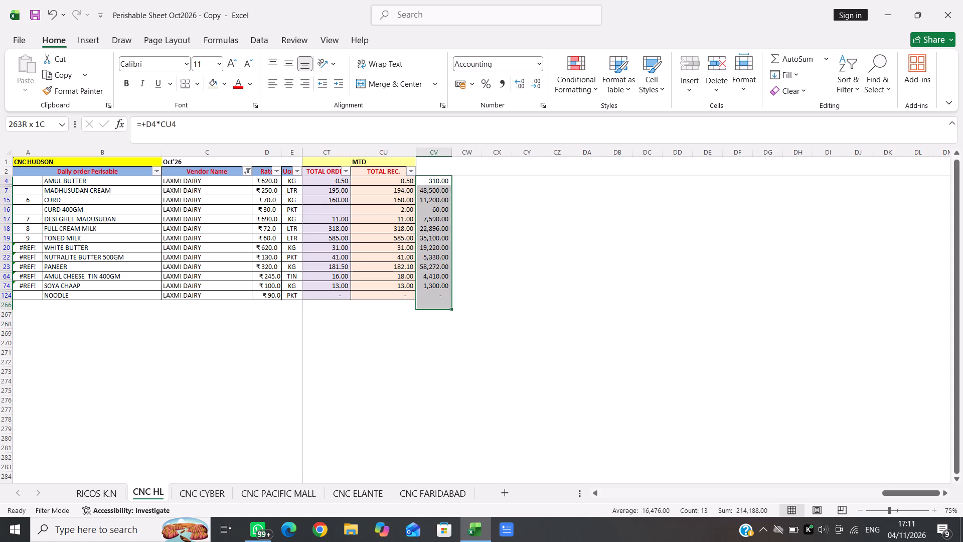
{"action": "key", "text": "shift+Up"}
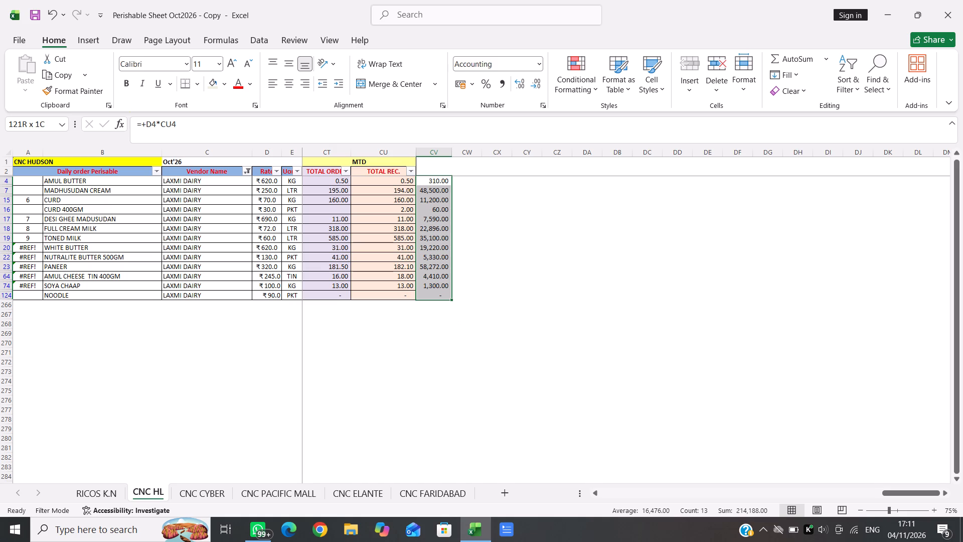
{"action": "left_click", "coordinate": [486, 185]}
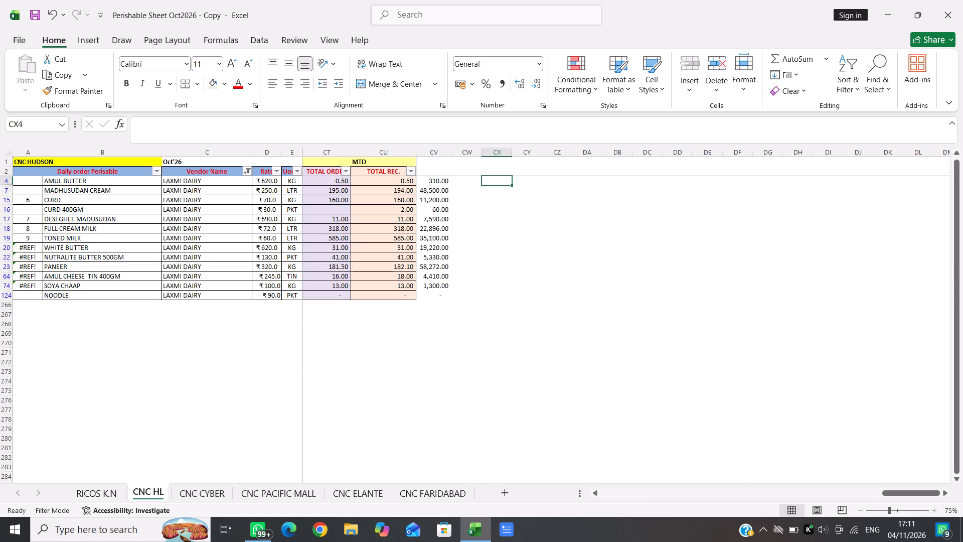
Examine LAXMI DAIRY's daily rates and received quantities in the October date columns.
{"action": "scroll", "coordinate": [486, 185], "scroll_direction": "right", "scroll_amount": 5}
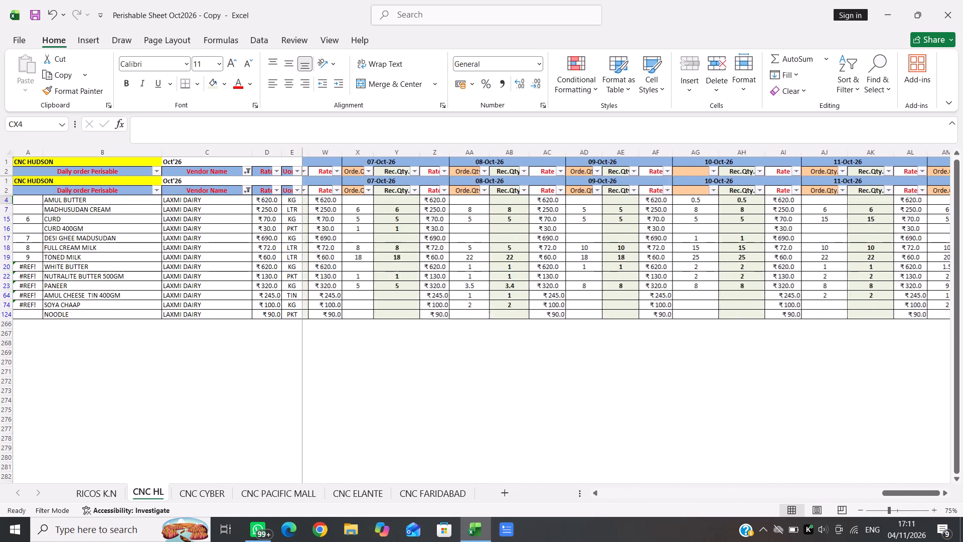
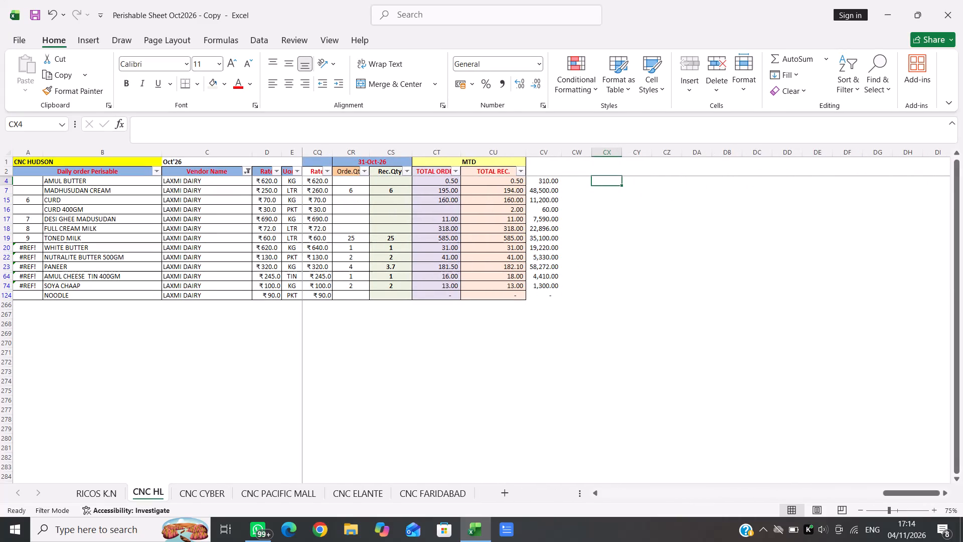
Inspect AMUL BUTTER's amount formula in column CV and review LAXMI DAIRY's daily rates and received quantities back to 01-Oct-26.
{"action": "left_click", "coordinate": [550, 182]}
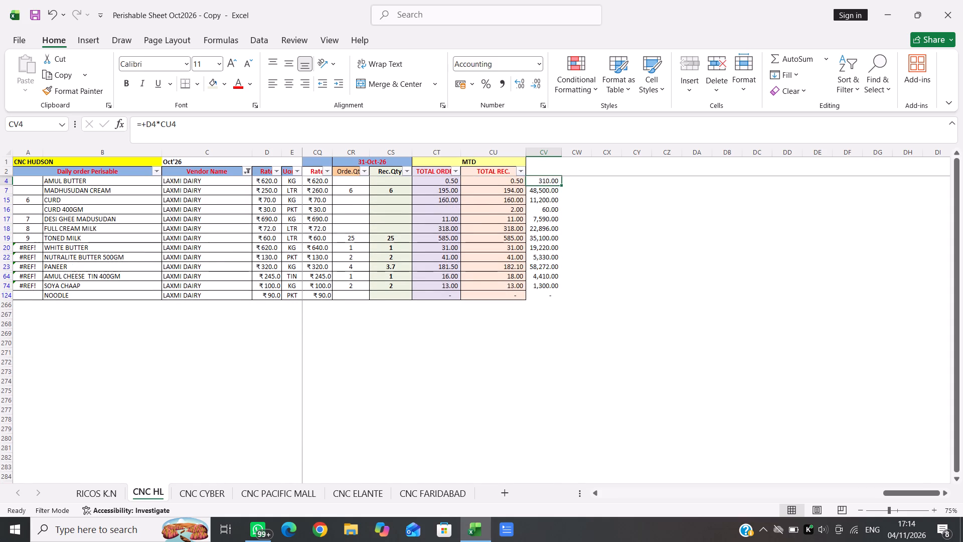
{"action": "scroll", "coordinate": [400, 238], "scroll_direction": "right", "scroll_amount": 1}
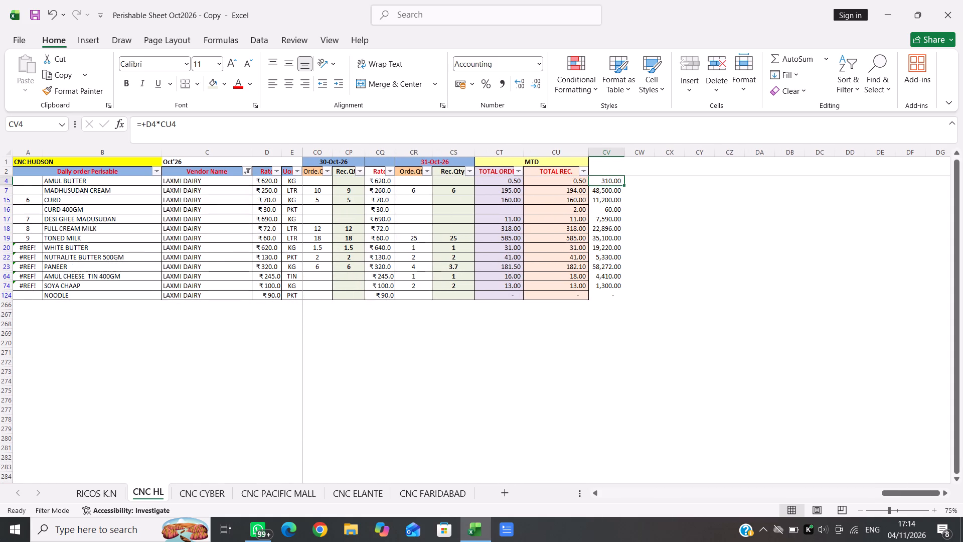
{"action": "scroll", "coordinate": [400, 238], "scroll_direction": "right", "scroll_amount": 3}
{"action": "scroll", "coordinate": [400, 238], "scroll_direction": "up", "scroll_amount": 1}
{"action": "scroll", "coordinate": [400, 238], "scroll_direction": "right", "scroll_amount": 6}
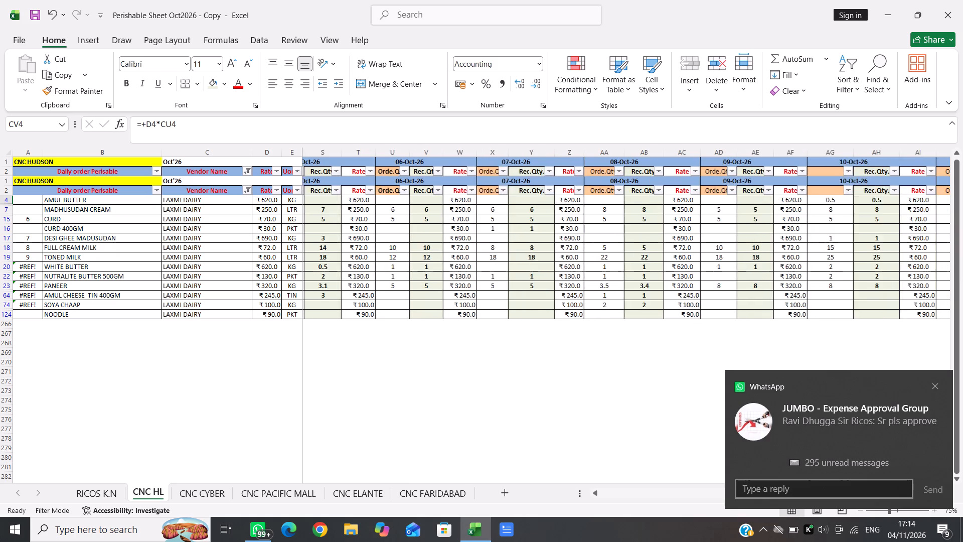
{"action": "scroll", "coordinate": [400, 238], "scroll_direction": "right", "scroll_amount": 2}
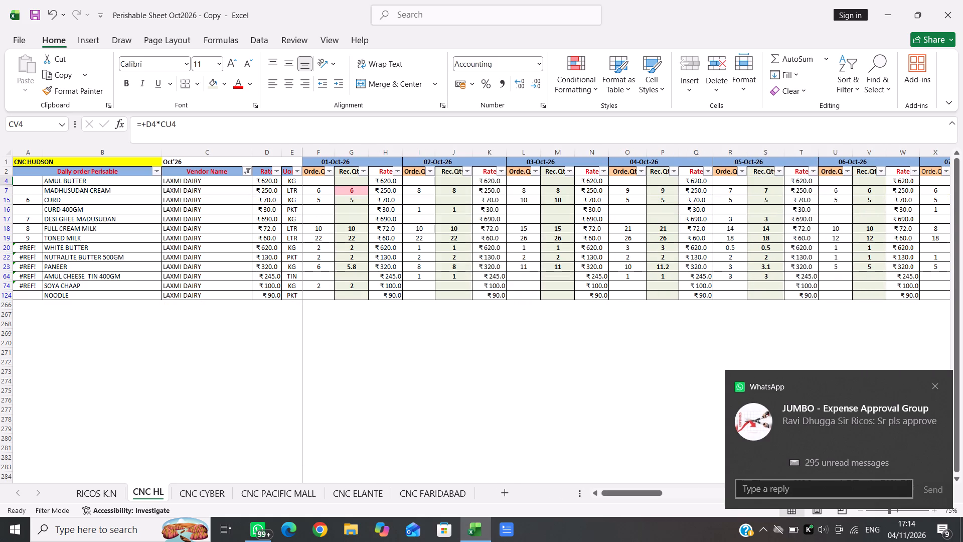
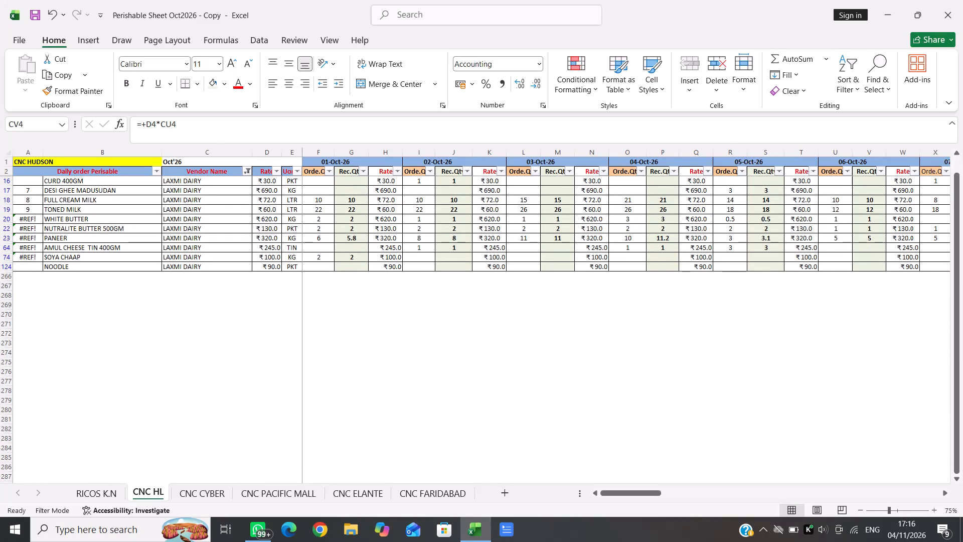
Review LAXMI DAIRY's early-October rates, ordered quantities and received quantities from AMUL BUTTER through NOODLE.
{"action": "scroll", "coordinate": [400, 238], "scroll_direction": "down", "scroll_amount": 1}
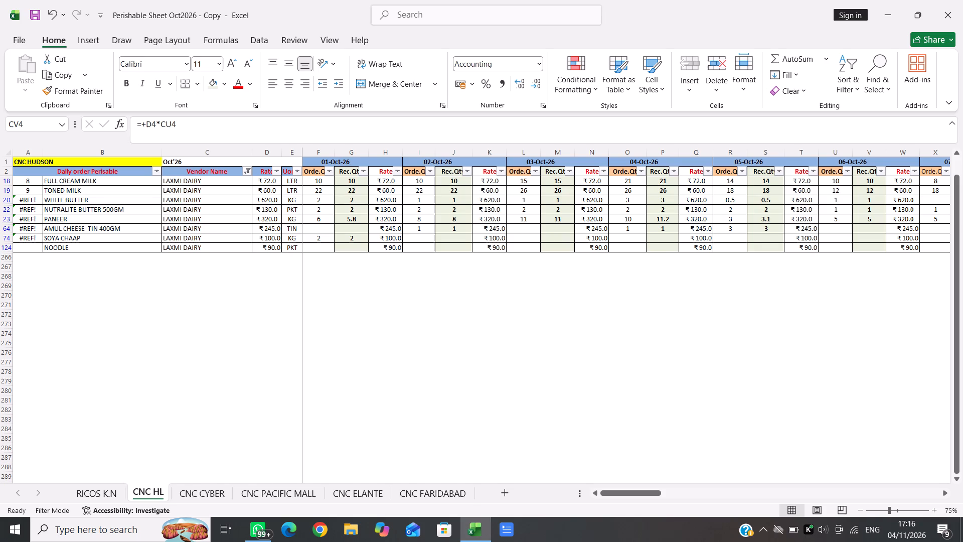
{"action": "scroll", "coordinate": [400, 238], "scroll_direction": "down", "scroll_amount": 1}
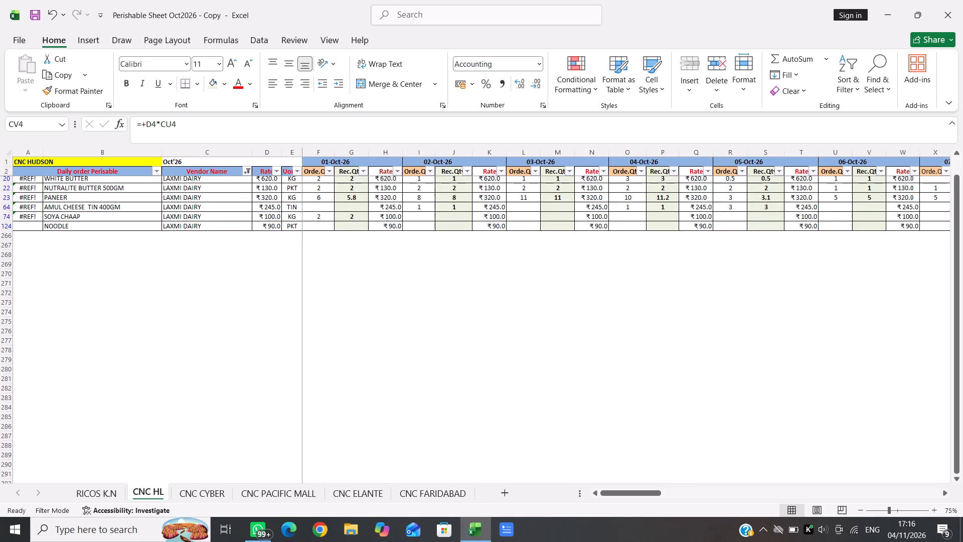
{"action": "scroll", "coordinate": [400, 238], "scroll_direction": "down", "scroll_amount": 1}
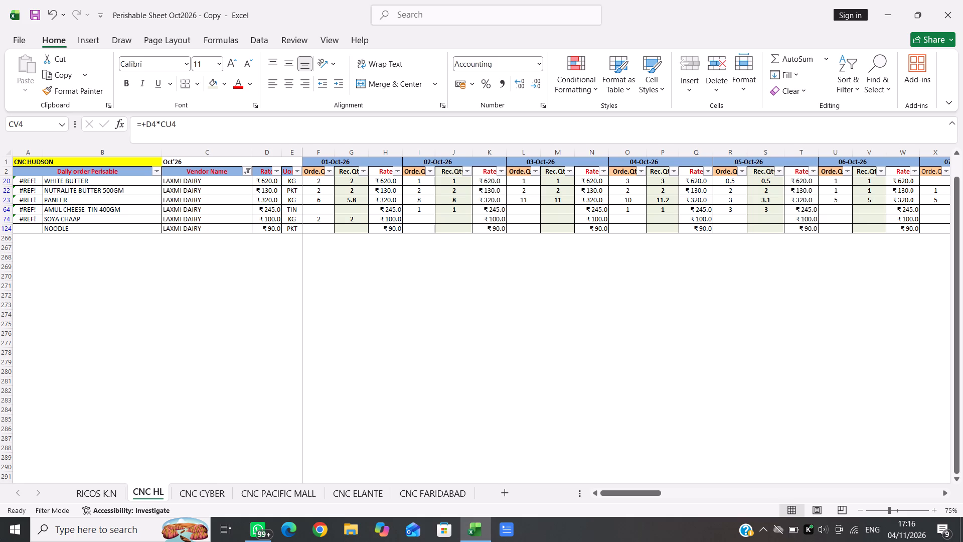
{"action": "scroll", "coordinate": [400, 238], "scroll_direction": "down", "scroll_amount": 1}
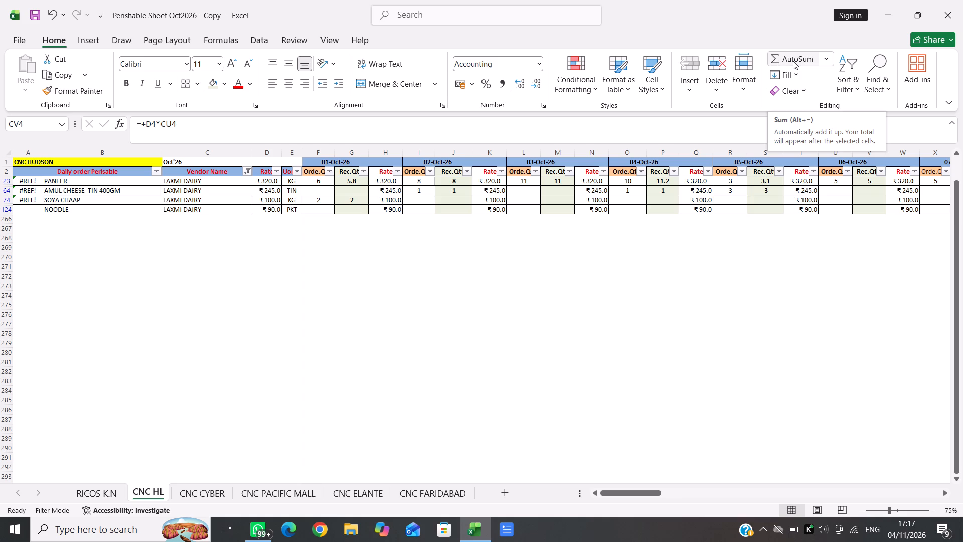
{"action": "scroll", "coordinate": [793, 61], "scroll_direction": "right", "scroll_amount": 2}
{"action": "scroll", "coordinate": [793, 61], "scroll_direction": "up", "scroll_amount": 3}
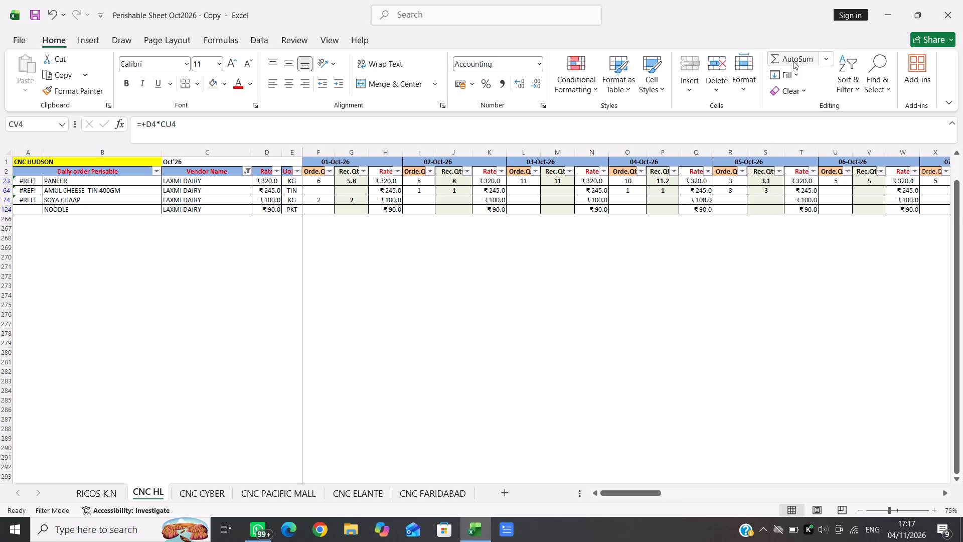
{"action": "scroll", "coordinate": [793, 61], "scroll_direction": "up", "scroll_amount": 1}
{"action": "scroll", "coordinate": [487, 263], "scroll_direction": "up", "scroll_amount": 3}
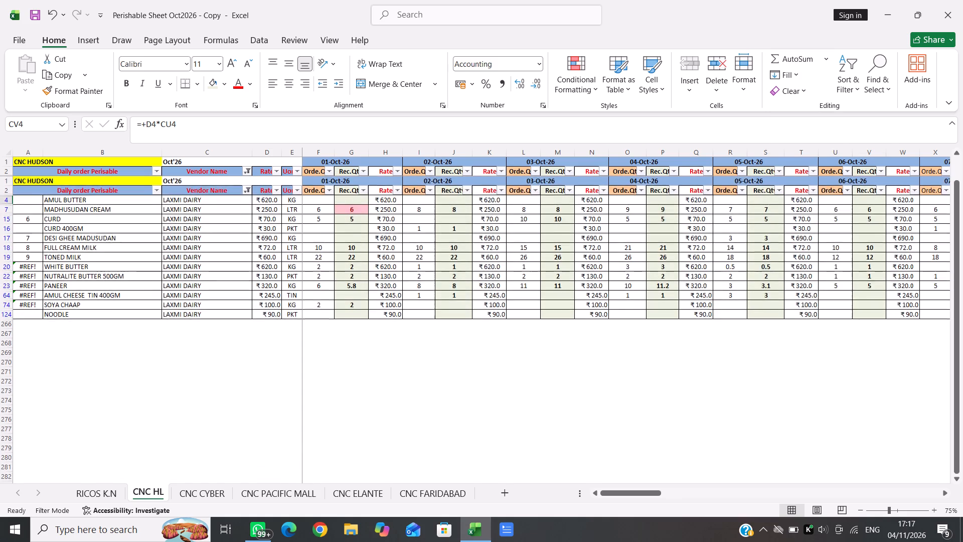
{"action": "scroll", "coordinate": [487, 263], "scroll_direction": "right", "scroll_amount": 5}
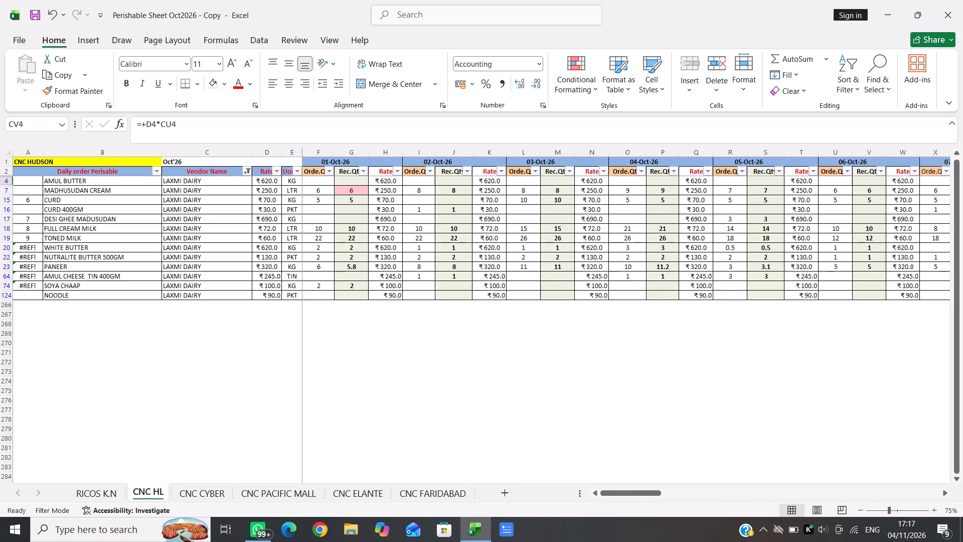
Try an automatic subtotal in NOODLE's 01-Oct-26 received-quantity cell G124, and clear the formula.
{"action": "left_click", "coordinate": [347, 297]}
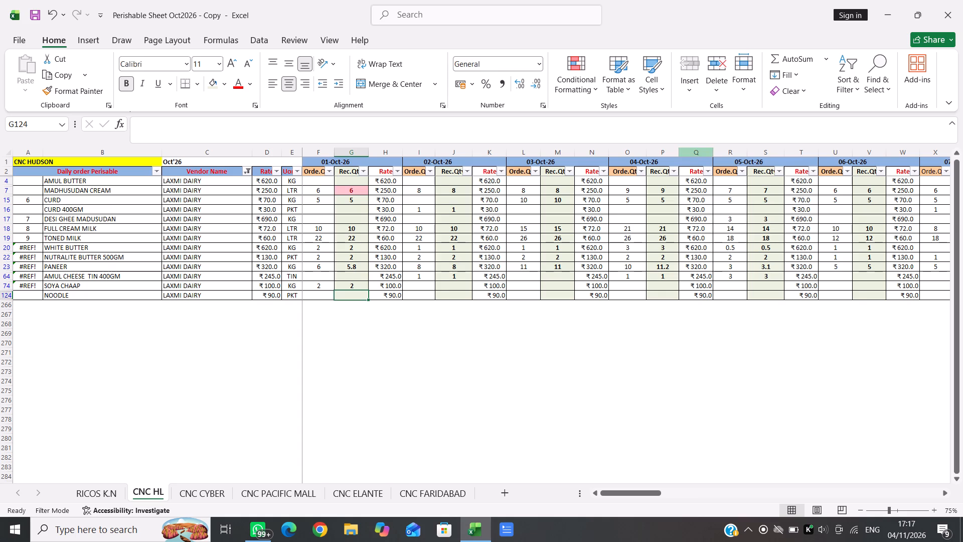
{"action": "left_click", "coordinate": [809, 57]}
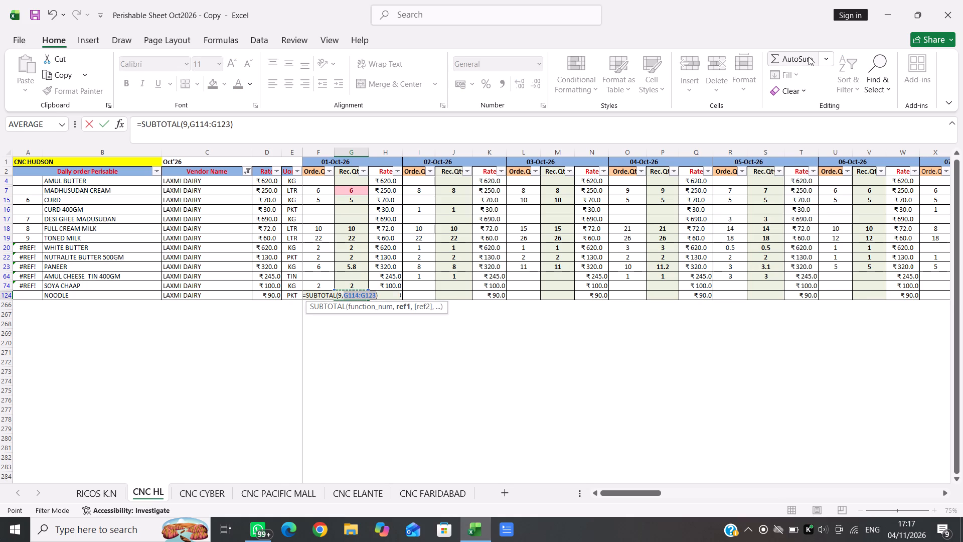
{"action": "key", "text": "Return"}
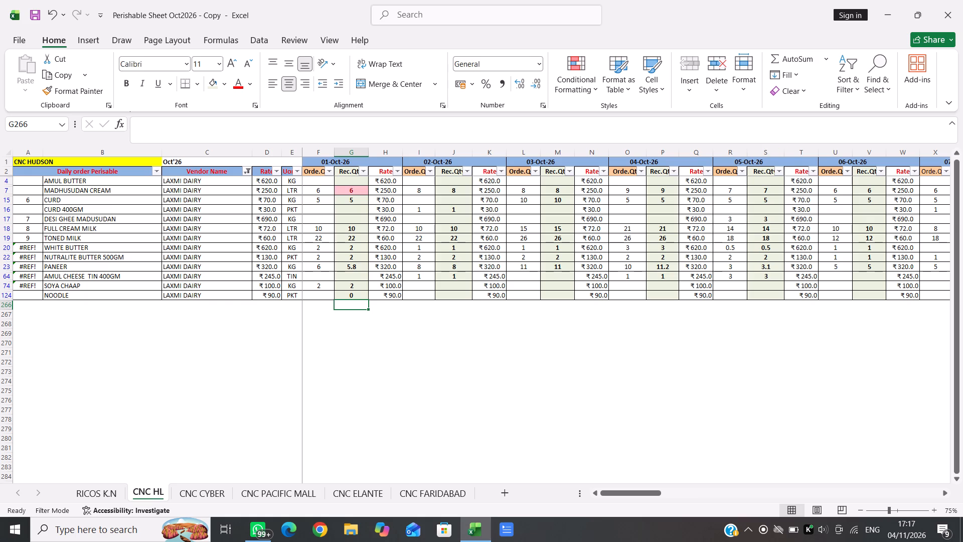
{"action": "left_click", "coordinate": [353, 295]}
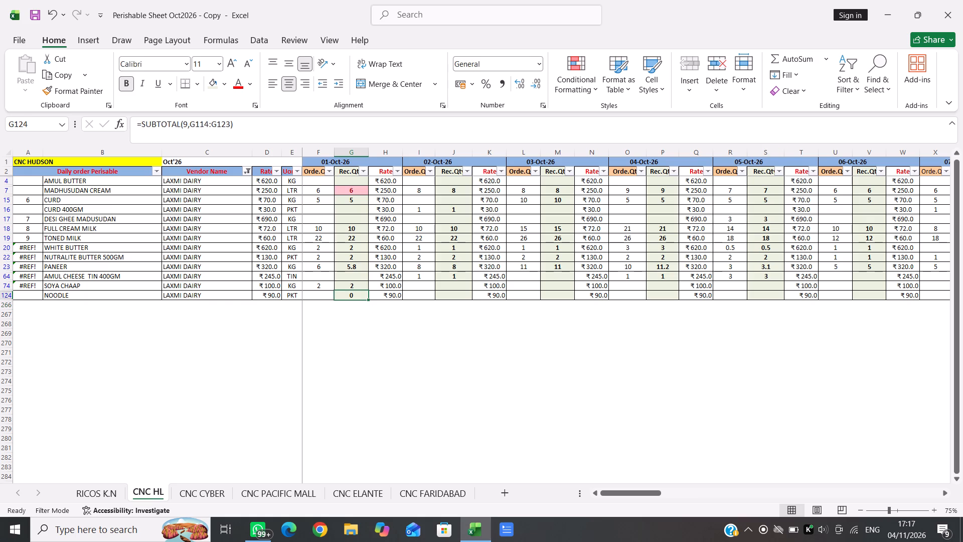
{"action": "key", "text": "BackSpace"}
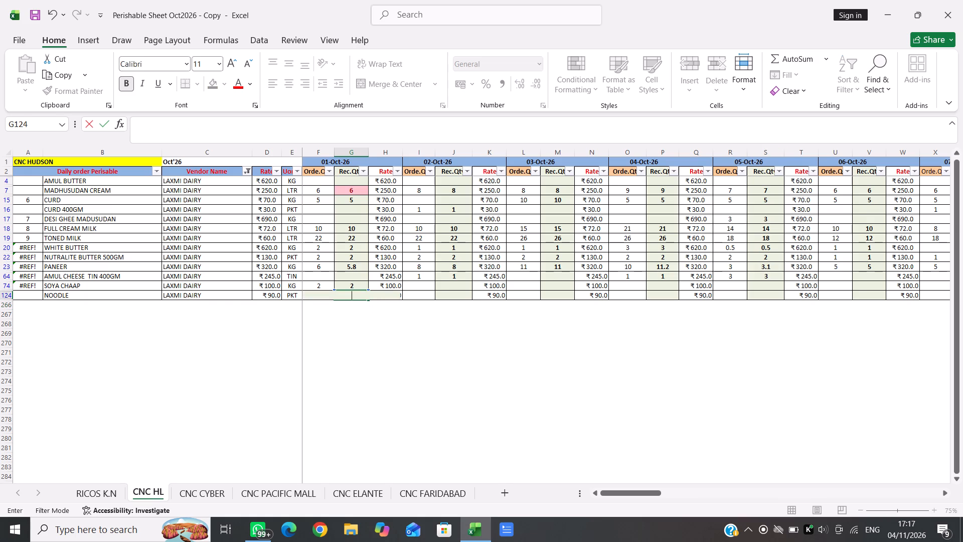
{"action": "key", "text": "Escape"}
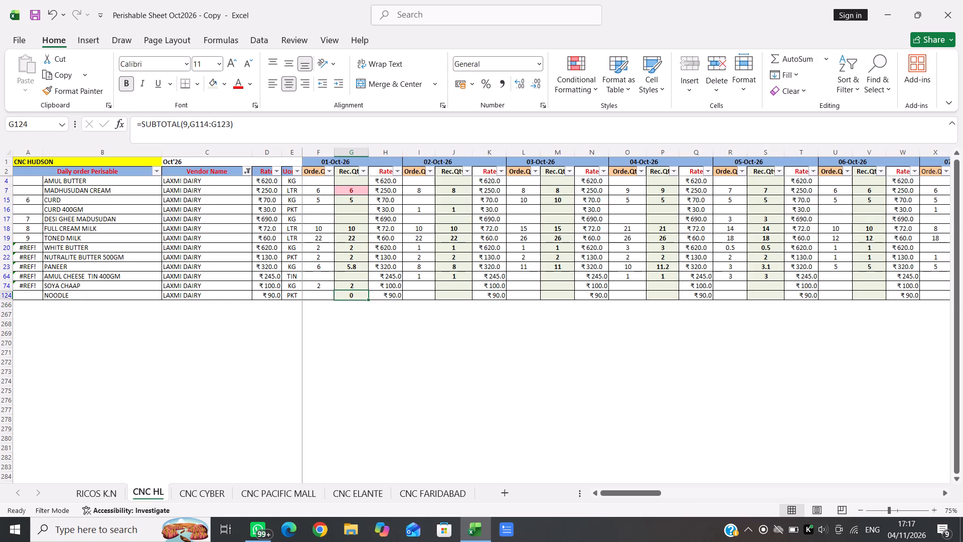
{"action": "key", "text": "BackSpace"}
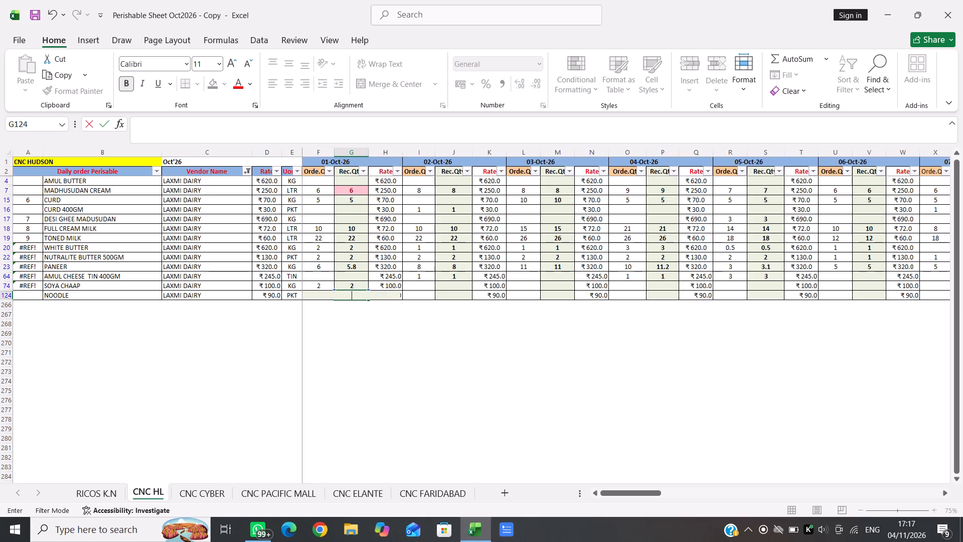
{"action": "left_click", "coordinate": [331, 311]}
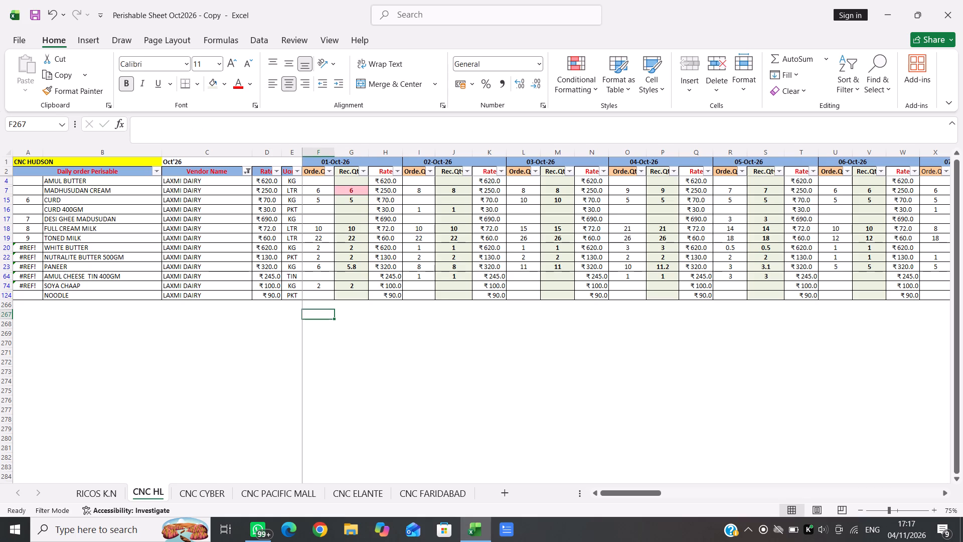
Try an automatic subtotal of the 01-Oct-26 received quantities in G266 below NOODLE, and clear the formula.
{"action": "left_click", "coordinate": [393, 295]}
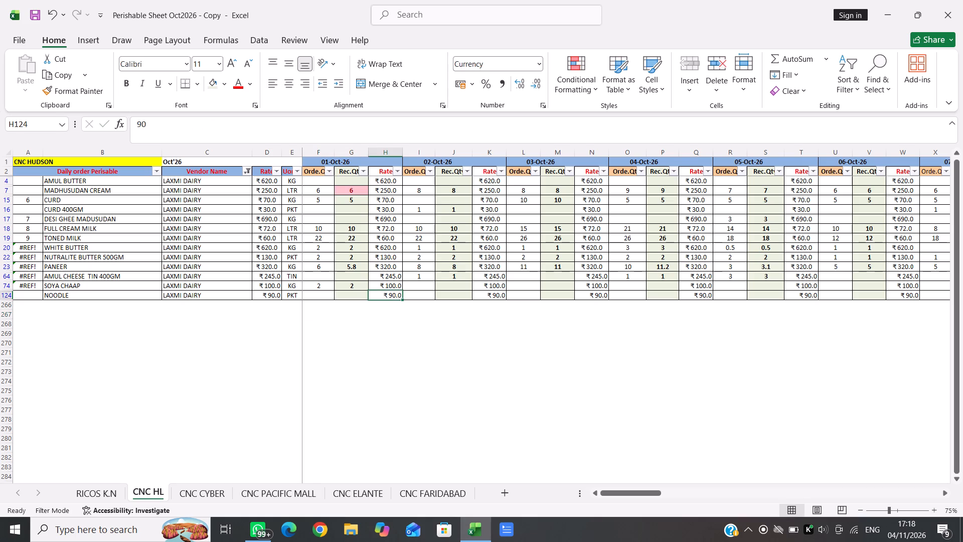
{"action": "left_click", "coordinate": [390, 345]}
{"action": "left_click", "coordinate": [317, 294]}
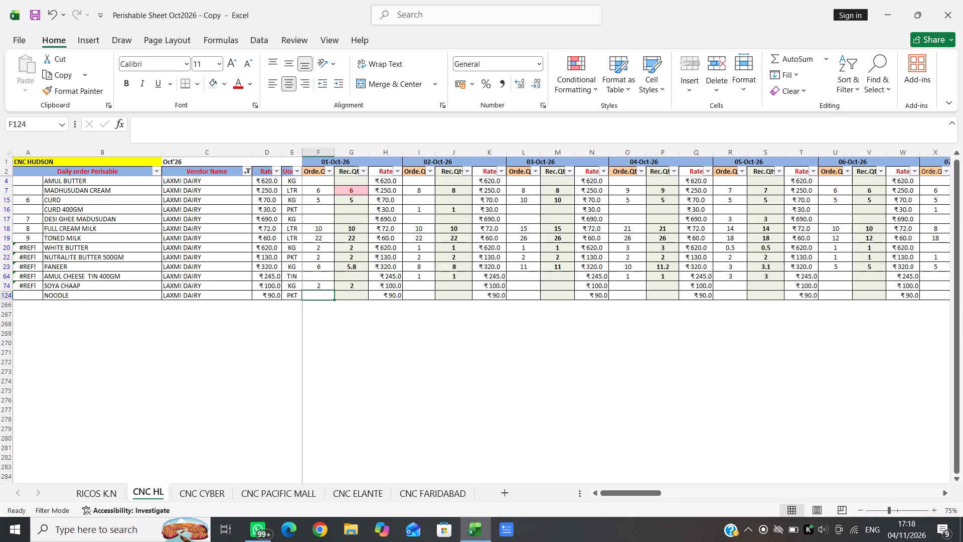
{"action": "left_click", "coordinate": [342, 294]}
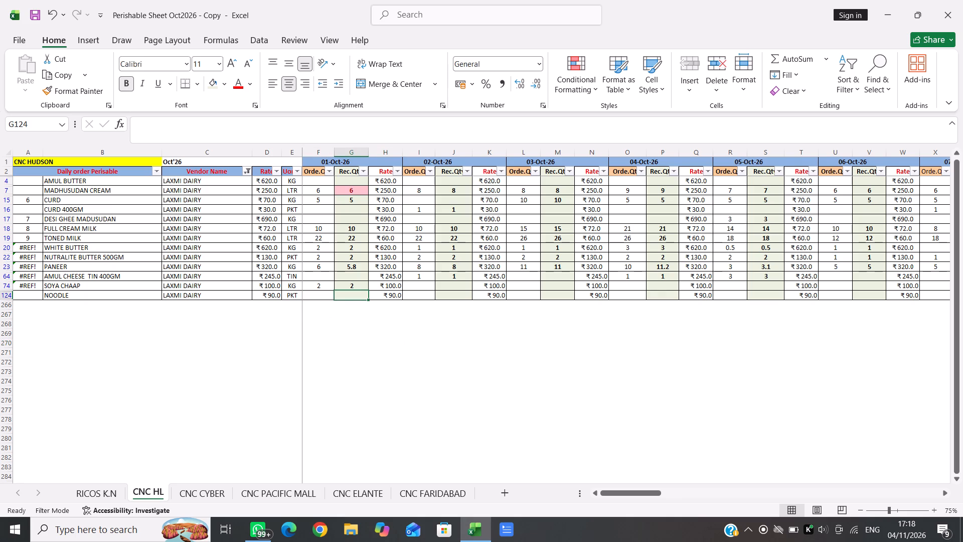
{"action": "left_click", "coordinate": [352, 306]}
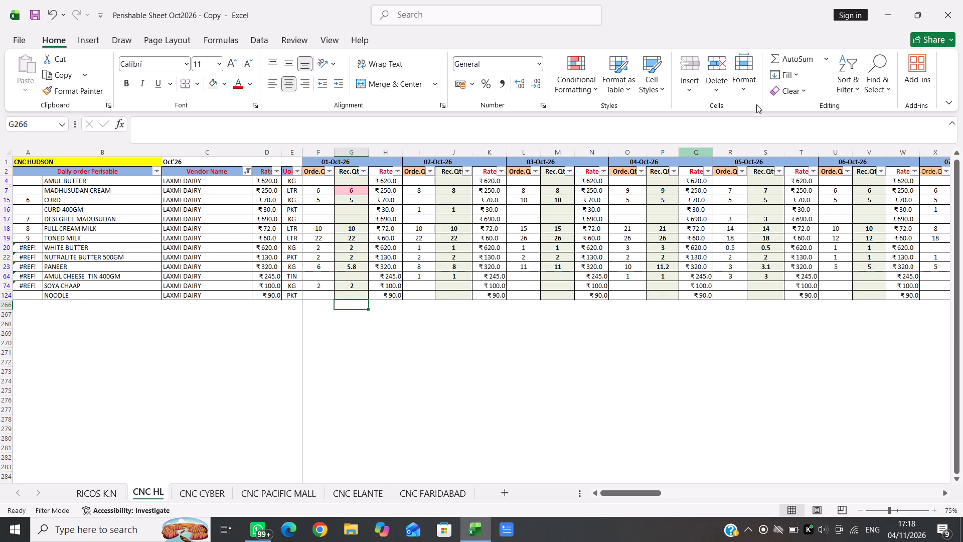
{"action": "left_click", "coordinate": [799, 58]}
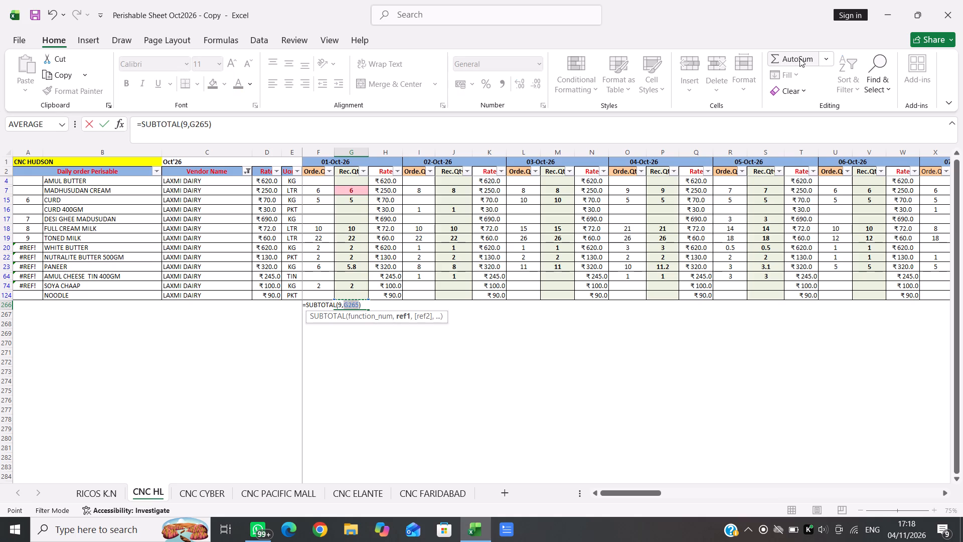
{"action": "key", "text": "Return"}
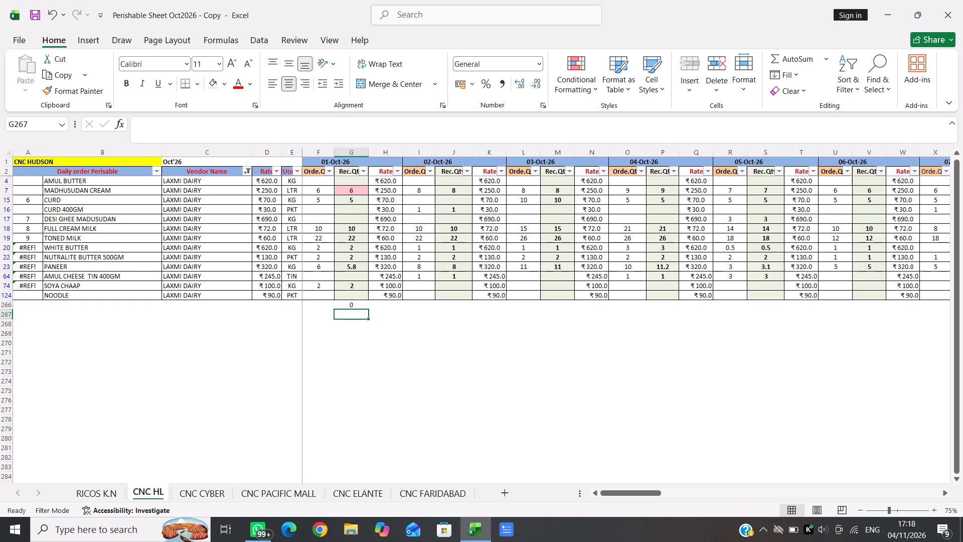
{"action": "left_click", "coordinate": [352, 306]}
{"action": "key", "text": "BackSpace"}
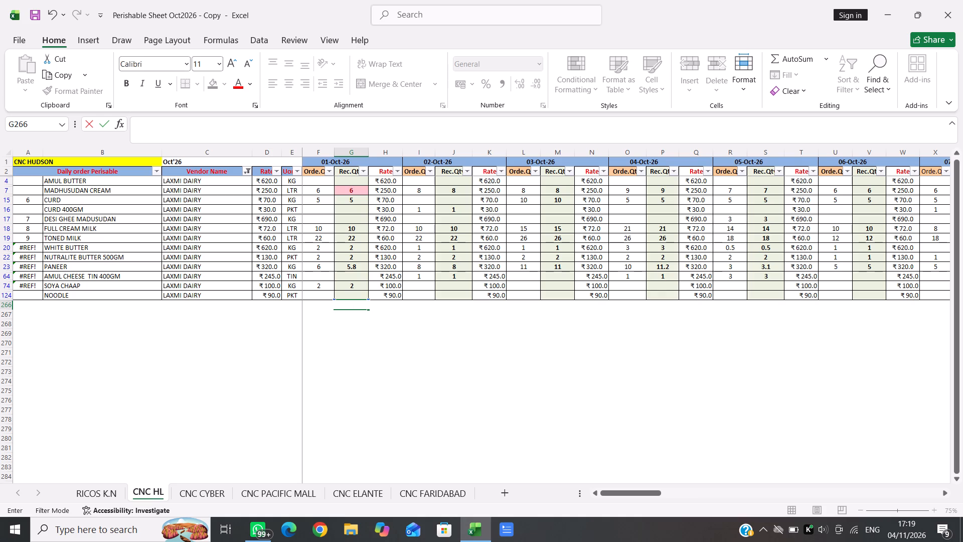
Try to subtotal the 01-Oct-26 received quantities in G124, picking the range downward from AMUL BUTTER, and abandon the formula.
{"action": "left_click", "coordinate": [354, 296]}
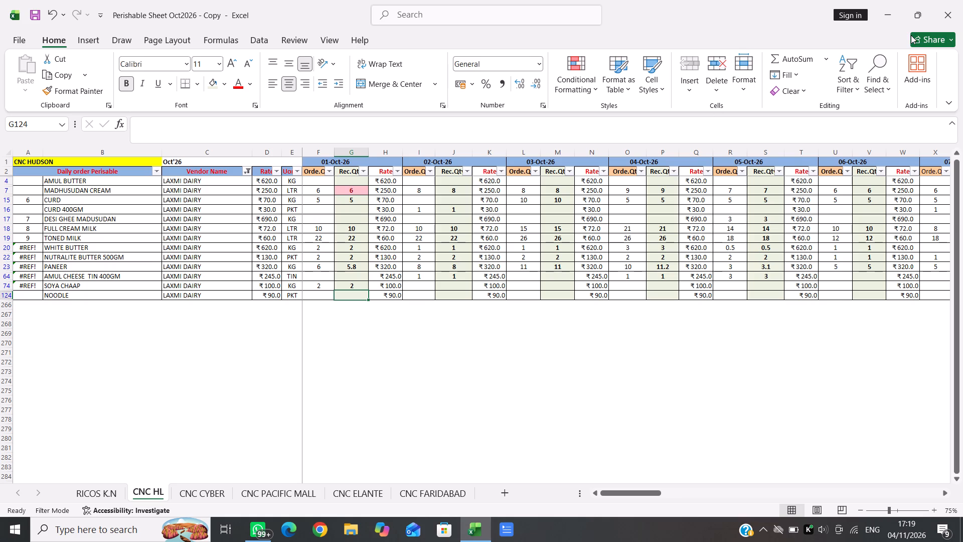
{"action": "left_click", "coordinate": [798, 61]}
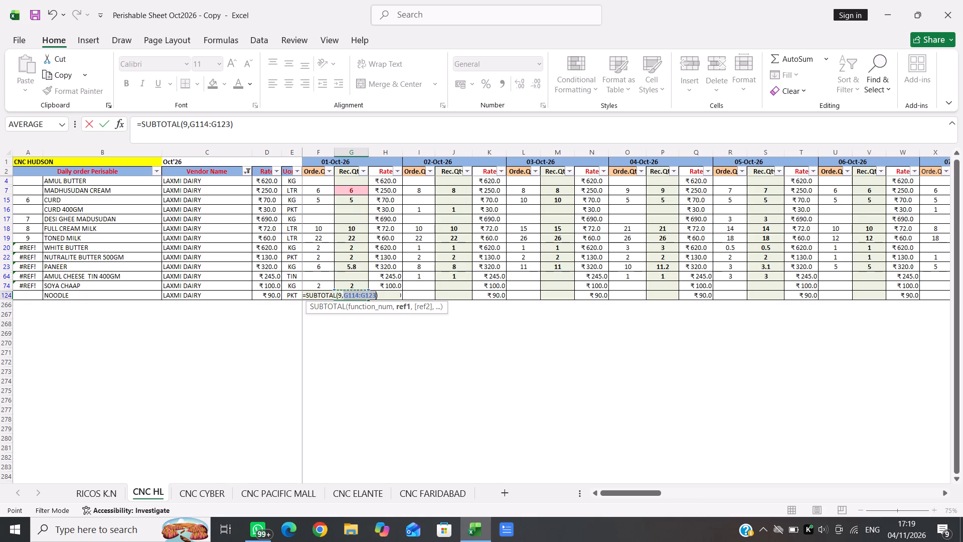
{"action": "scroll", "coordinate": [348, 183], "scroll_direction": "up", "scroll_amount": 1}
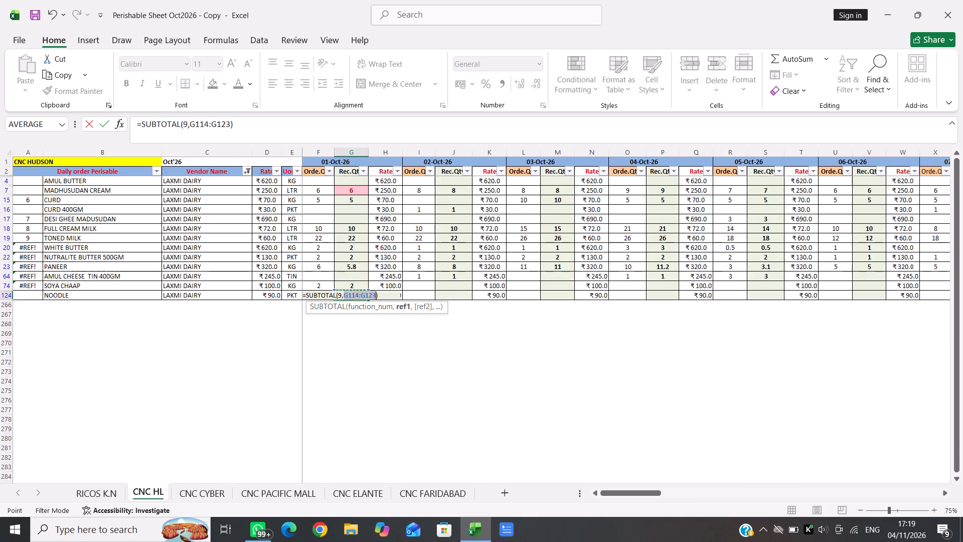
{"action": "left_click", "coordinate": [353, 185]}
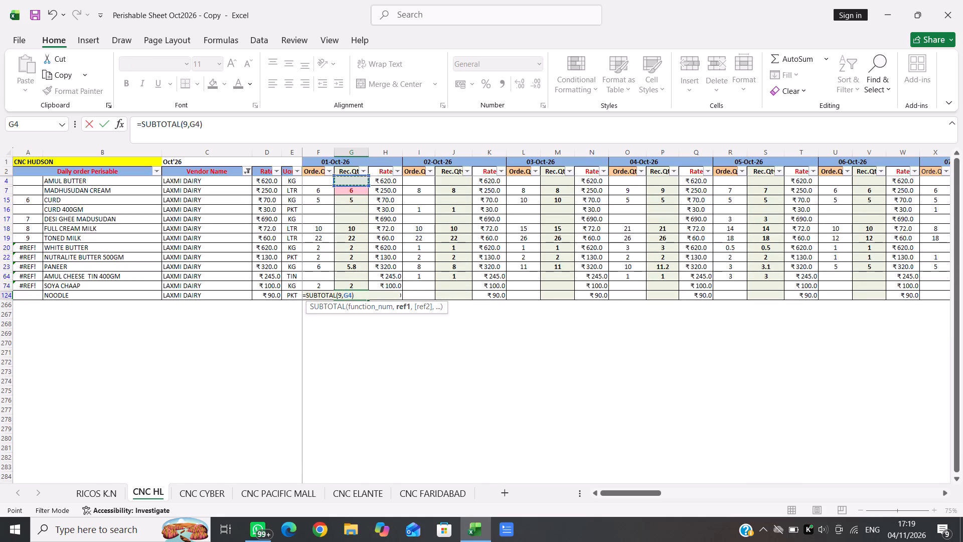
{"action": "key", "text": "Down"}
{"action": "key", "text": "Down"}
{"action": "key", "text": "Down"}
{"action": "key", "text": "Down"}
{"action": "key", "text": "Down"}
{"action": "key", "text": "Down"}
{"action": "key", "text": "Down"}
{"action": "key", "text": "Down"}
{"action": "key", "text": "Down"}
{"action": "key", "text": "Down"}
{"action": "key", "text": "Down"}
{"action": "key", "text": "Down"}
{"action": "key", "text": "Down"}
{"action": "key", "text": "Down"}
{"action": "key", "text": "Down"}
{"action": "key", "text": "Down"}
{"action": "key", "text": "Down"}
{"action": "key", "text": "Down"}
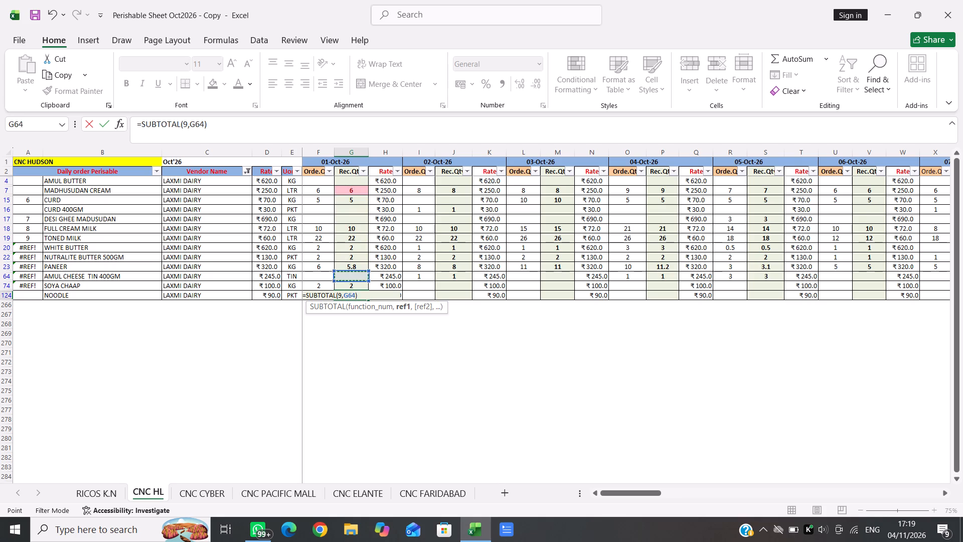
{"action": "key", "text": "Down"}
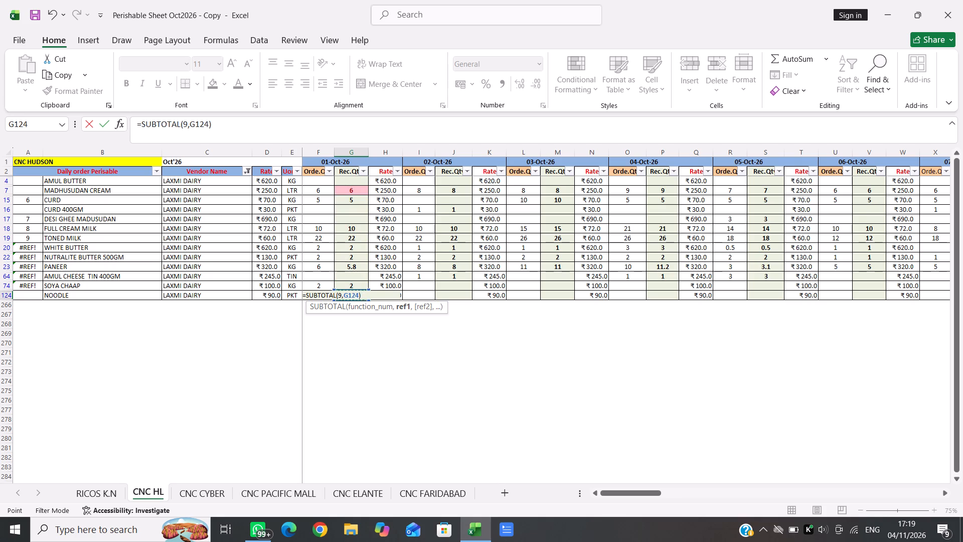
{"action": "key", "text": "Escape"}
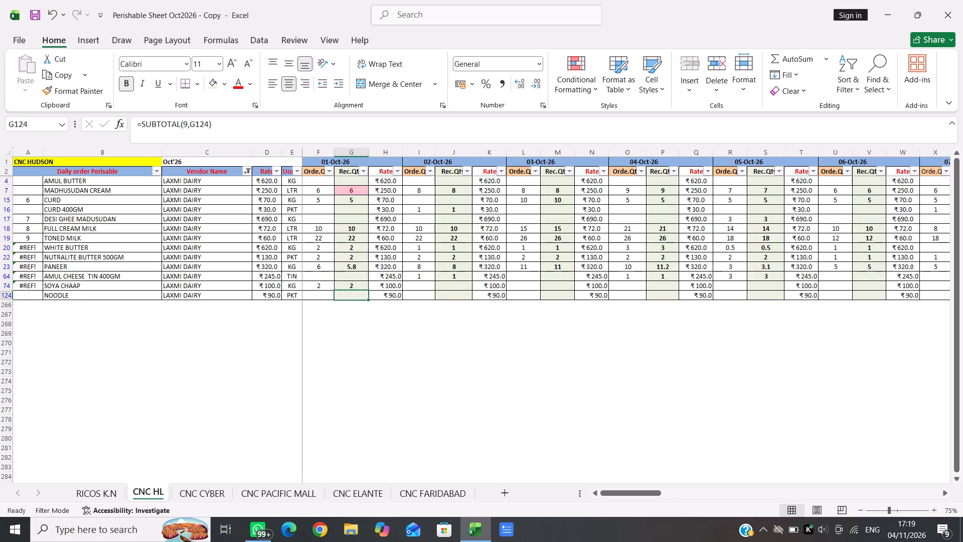
Look through LAXMI DAIRY's rates and received quantities across the October dates up to 25-Oct-26.
{"action": "left_click", "coordinate": [320, 292]}
{"action": "scroll", "coordinate": [320, 292], "scroll_direction": "down", "scroll_amount": 1}
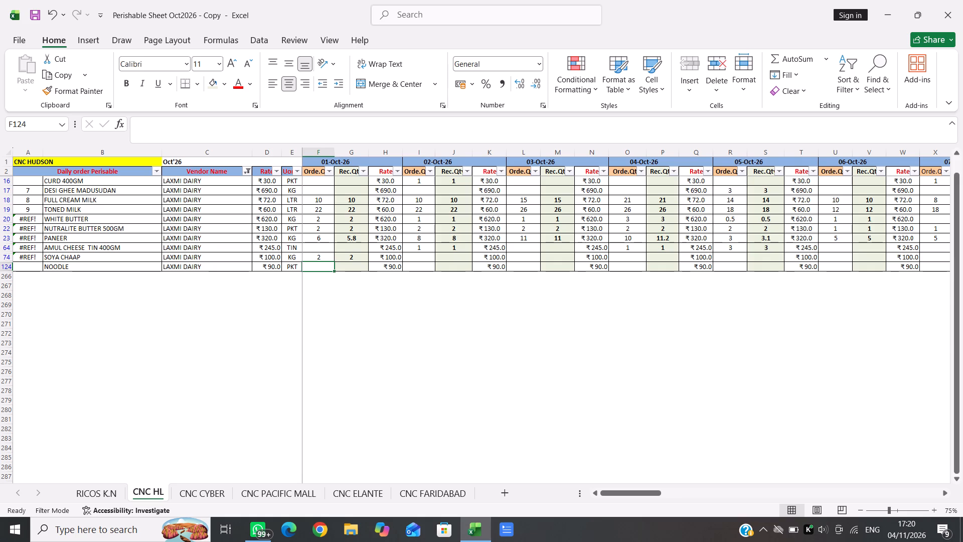
{"action": "scroll", "coordinate": [326, 267], "scroll_direction": "up", "scroll_amount": 3}
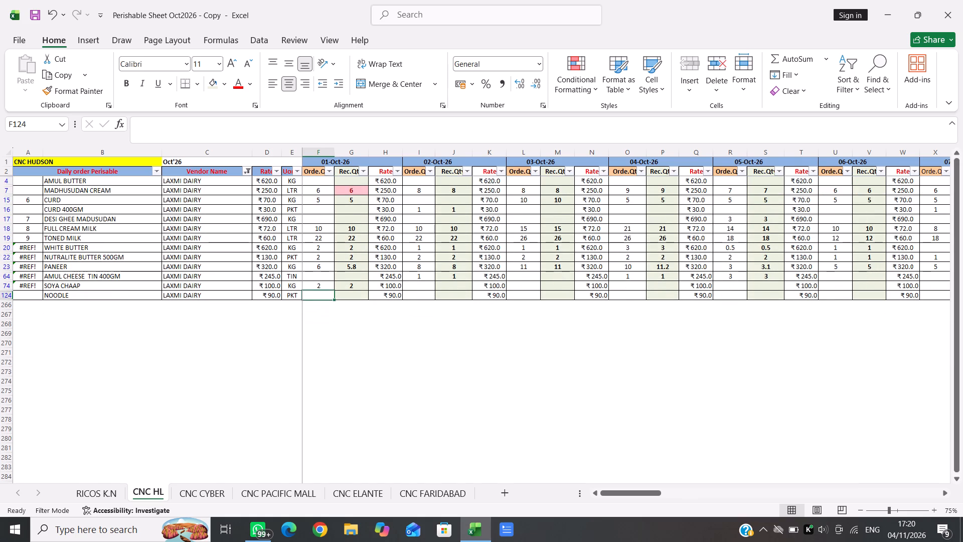
{"action": "scroll", "coordinate": [326, 267], "scroll_direction": "left", "scroll_amount": 6}
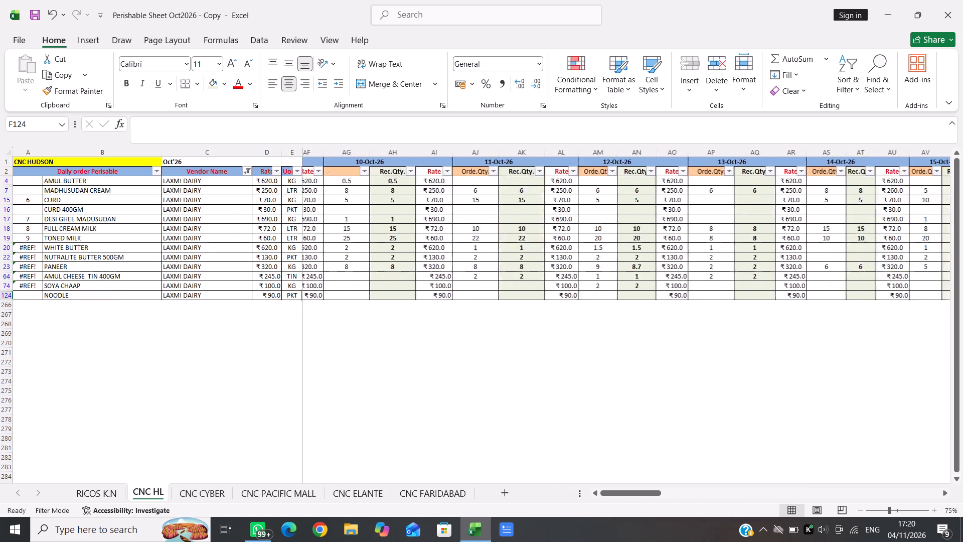
{"action": "scroll", "coordinate": [326, 267], "scroll_direction": "left", "scroll_amount": 7}
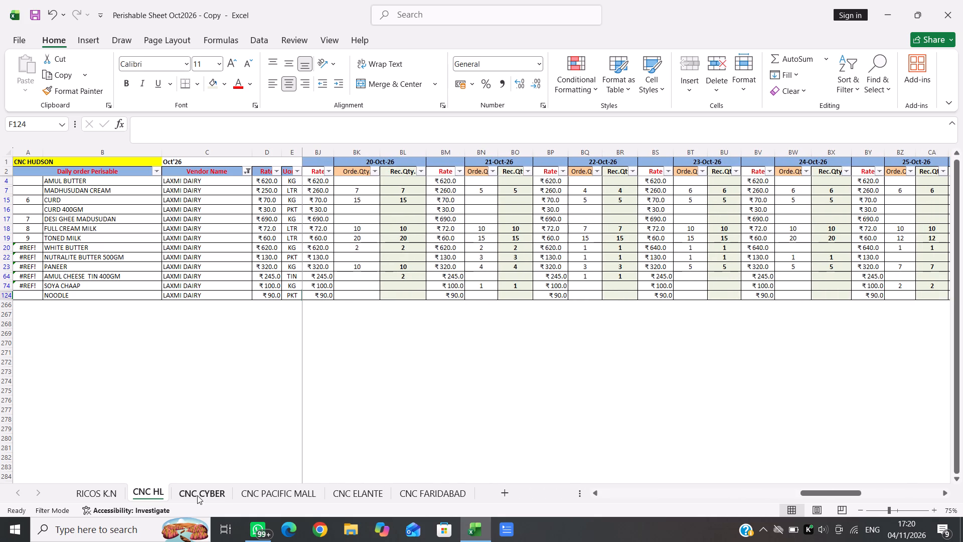
Open the CNC PACIFIC MALL sheet and look through its daily October quantities and rates.
{"action": "left_click", "coordinate": [293, 495]}
{"action": "scroll", "coordinate": [599, 408], "scroll_direction": "left", "scroll_amount": 1}
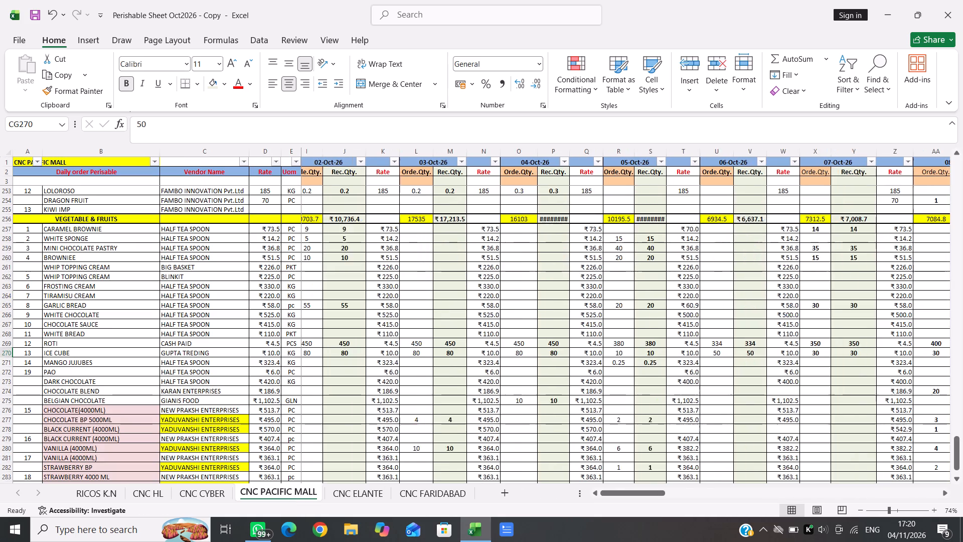
{"action": "scroll", "coordinate": [599, 408], "scroll_direction": "left", "scroll_amount": 6}
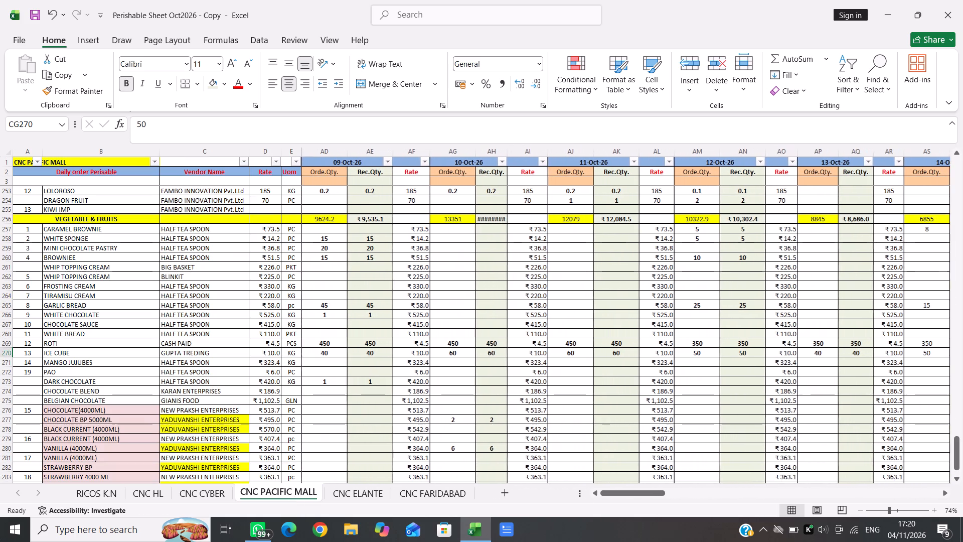
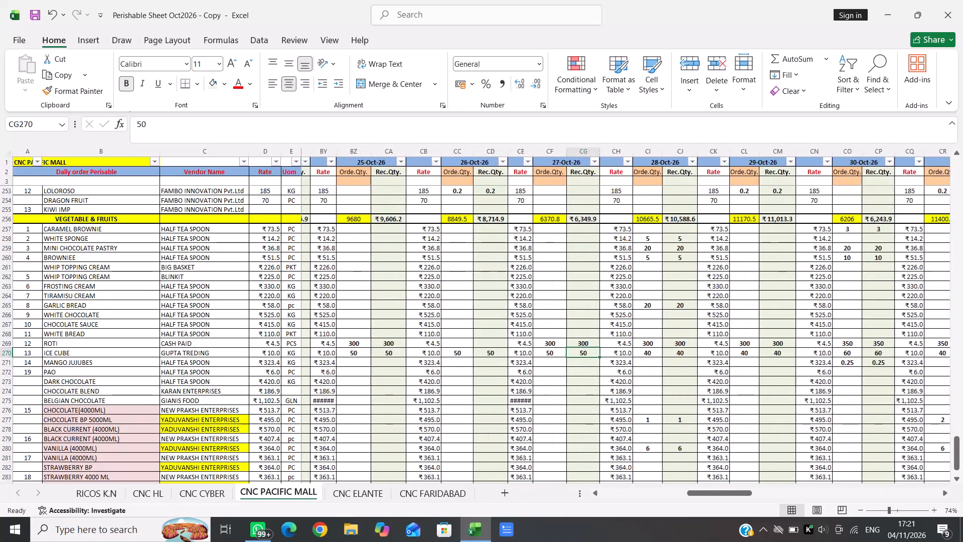
Examine the late-October quantities and month-to-date ordered and received totals for the bakery and fruit items on CNC PACIFIC MALL.
{"action": "scroll", "coordinate": [492, 421], "scroll_direction": "down", "scroll_amount": 1}
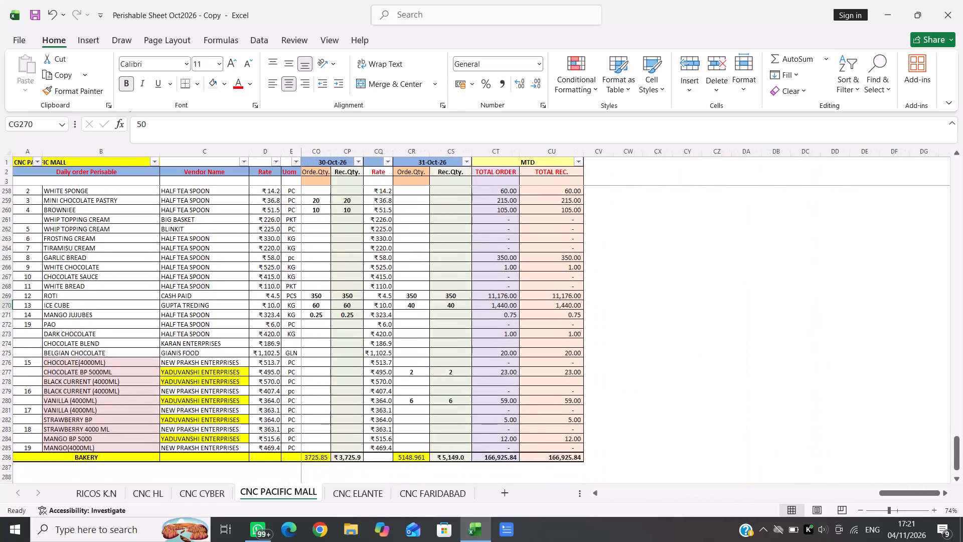
{"action": "scroll", "coordinate": [492, 421], "scroll_direction": "right", "scroll_amount": 2}
{"action": "scroll", "coordinate": [492, 421], "scroll_direction": "up", "scroll_amount": 1}
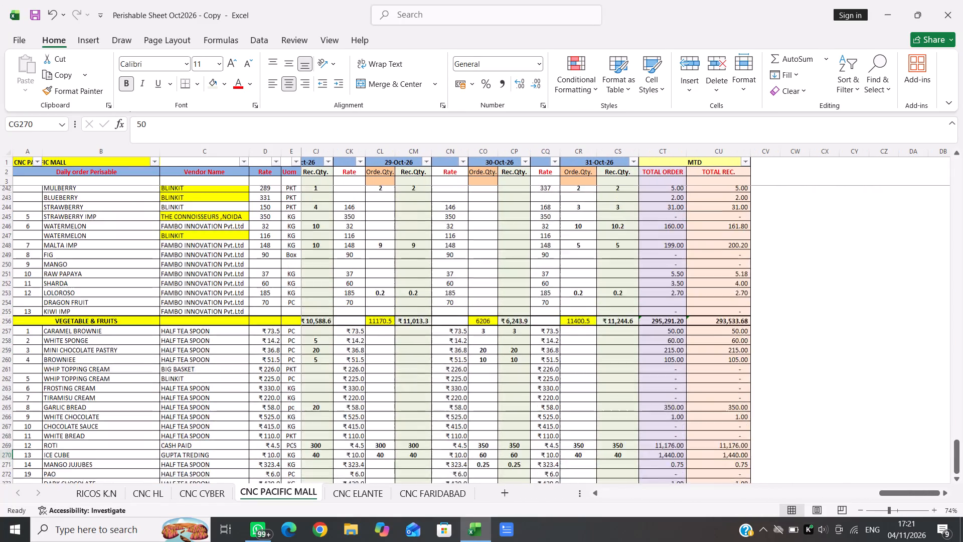
{"action": "scroll", "coordinate": [492, 421], "scroll_direction": "up", "scroll_amount": 1}
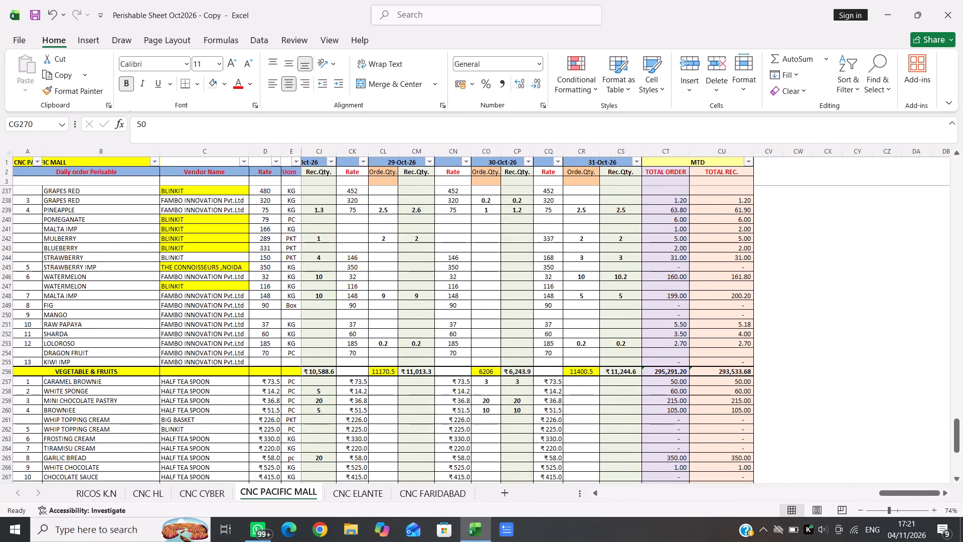
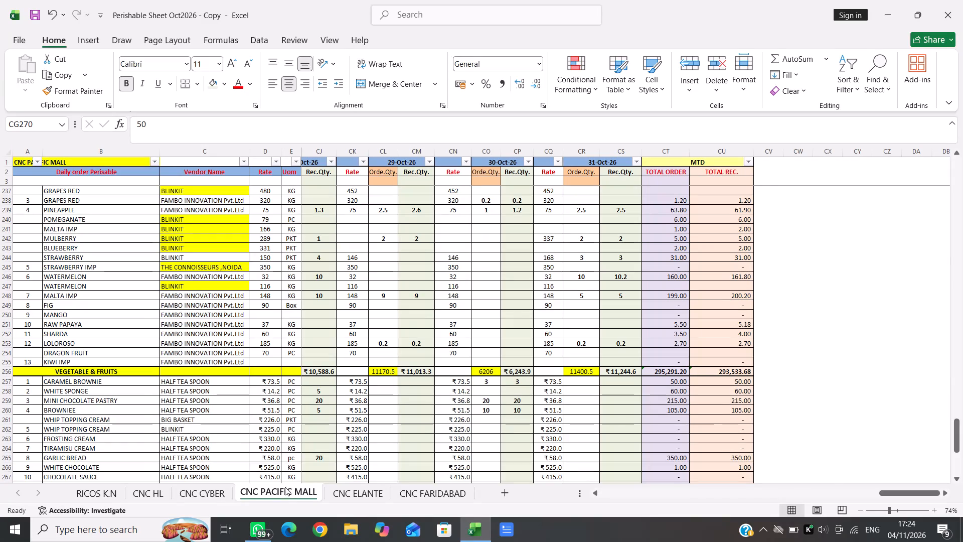
Search the CNC PACIFIC MALL sheet for the vendor text KASHYA.
{"action": "left_click", "coordinate": [358, 280]}
{"action": "key", "text": "ctrl+f"}
{"action": "key", "text": "BackSpace"}
{"action": "key", "text": "BackSpace"}
{"action": "type", "text": "KASY"}
{"action": "key", "text": "BackSpace"}
{"action": "type", "text": "HYA"}
{"action": "key", "text": "Return"}
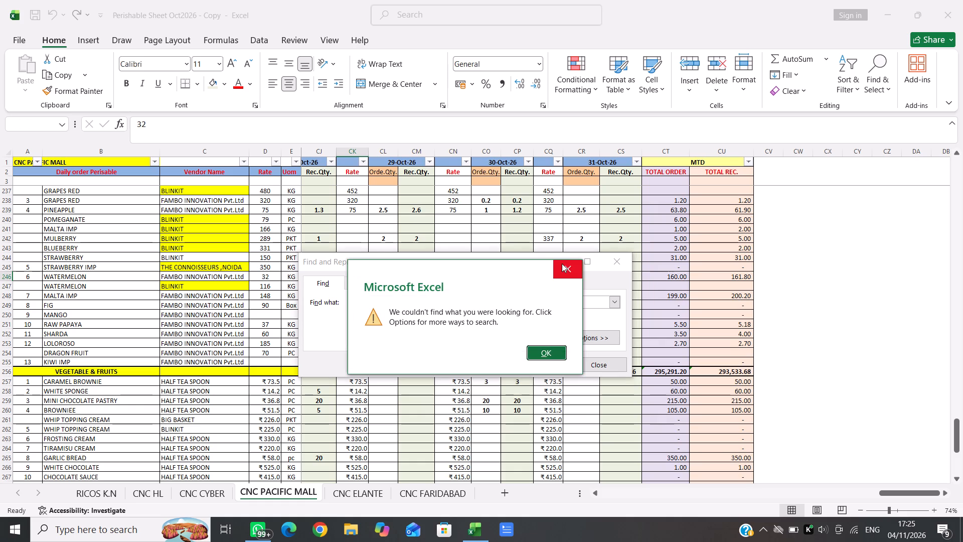
{"action": "left_click", "coordinate": [567, 263]}
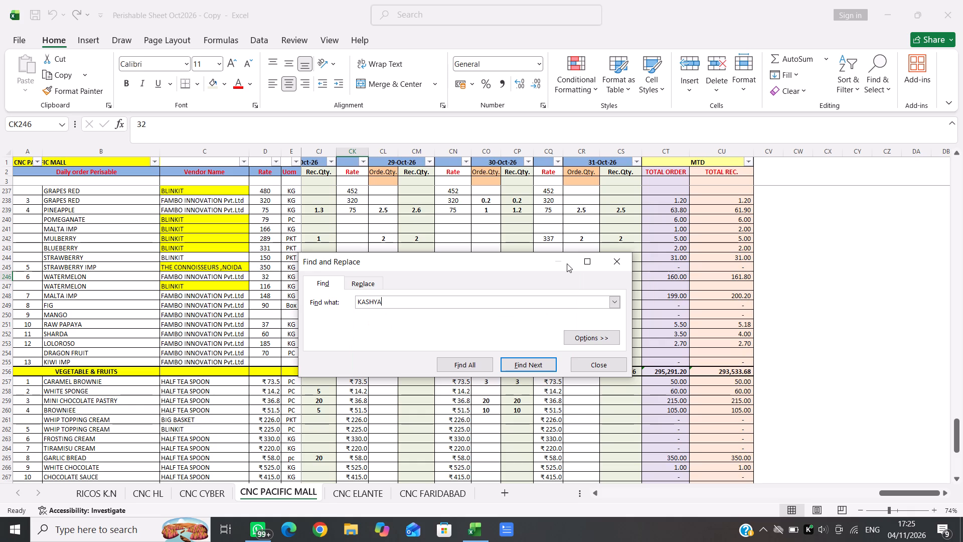
{"action": "left_click", "coordinate": [617, 262]}
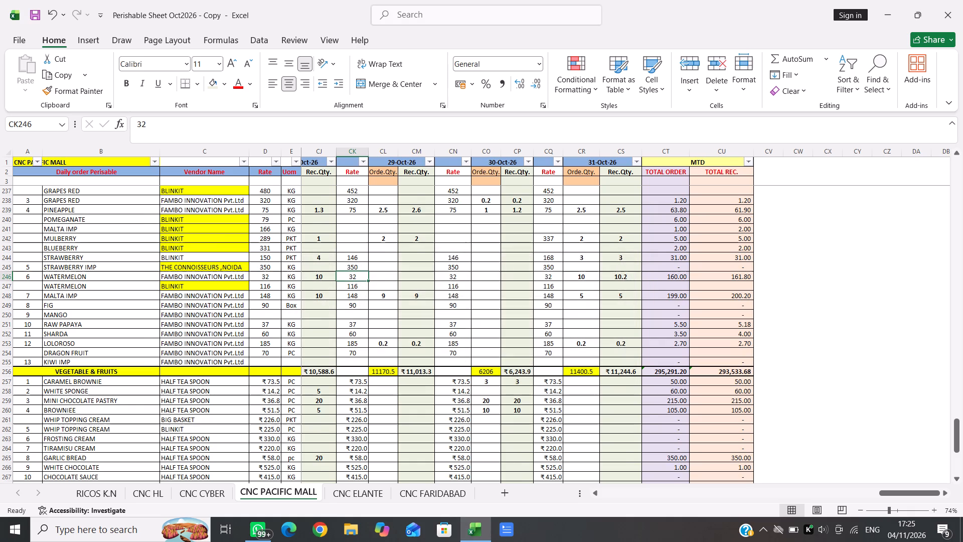
Search the CNC PACIFIC MALL sheet for the text FOOD I.
{"action": "scroll", "coordinate": [322, 414], "scroll_direction": "down", "scroll_amount": 1}
{"action": "key", "text": "ctrl+f"}
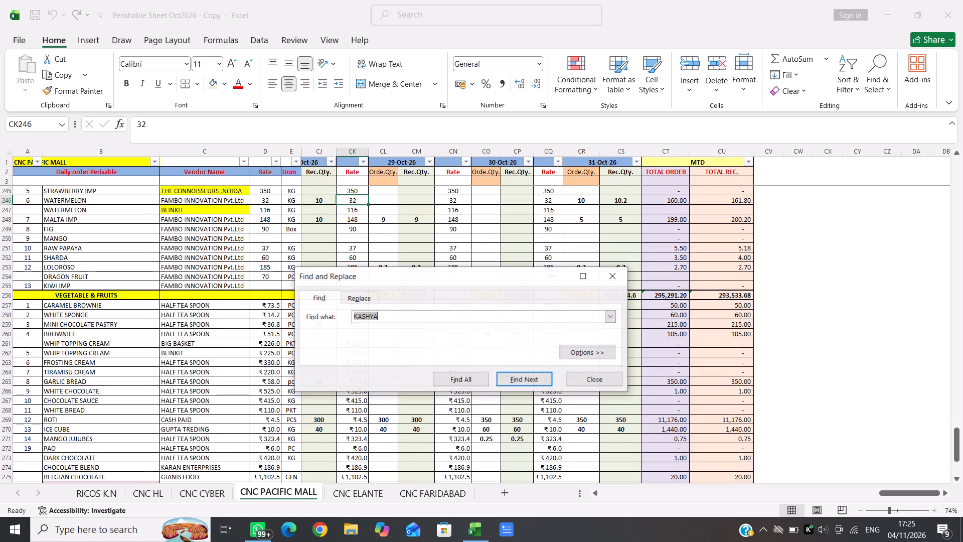
{"action": "key", "text": "BackSpace"}
{"action": "key", "text": "BackSpace"}
{"action": "key", "text": "BackSpace"}
{"action": "type", "text": "FOOD I"}
{"action": "key", "text": "Return"}
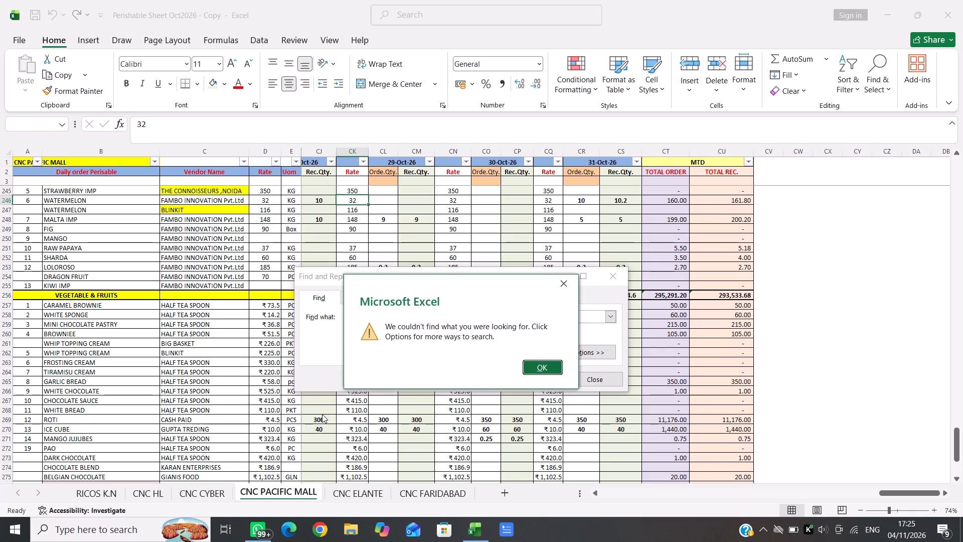
{"action": "key", "text": "Return"}
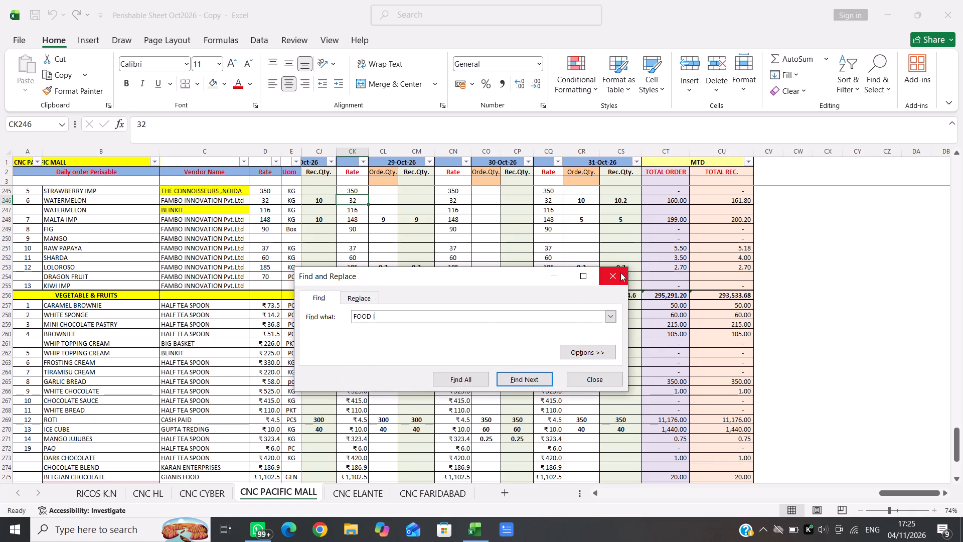
{"action": "left_click", "coordinate": [620, 273]}
Check the bakery vendor rows and search the sheet for the shorter vendor text KASHY.
{"action": "left_click", "coordinate": [248, 404]}
{"action": "scroll", "coordinate": [248, 404], "scroll_direction": "down", "scroll_amount": 4}
{"action": "scroll", "coordinate": [248, 404], "scroll_direction": "up", "scroll_amount": 1}
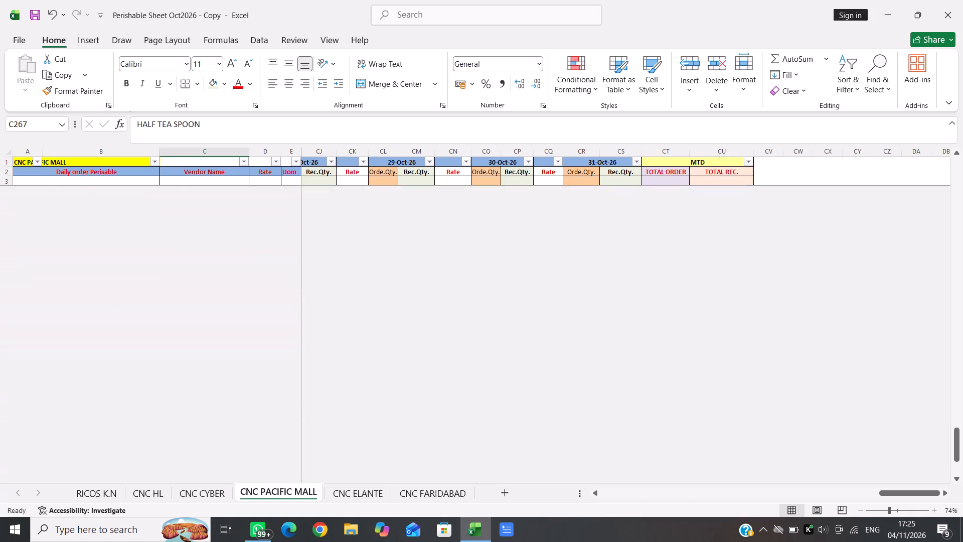
{"action": "scroll", "coordinate": [248, 404], "scroll_direction": "up", "scroll_amount": 3}
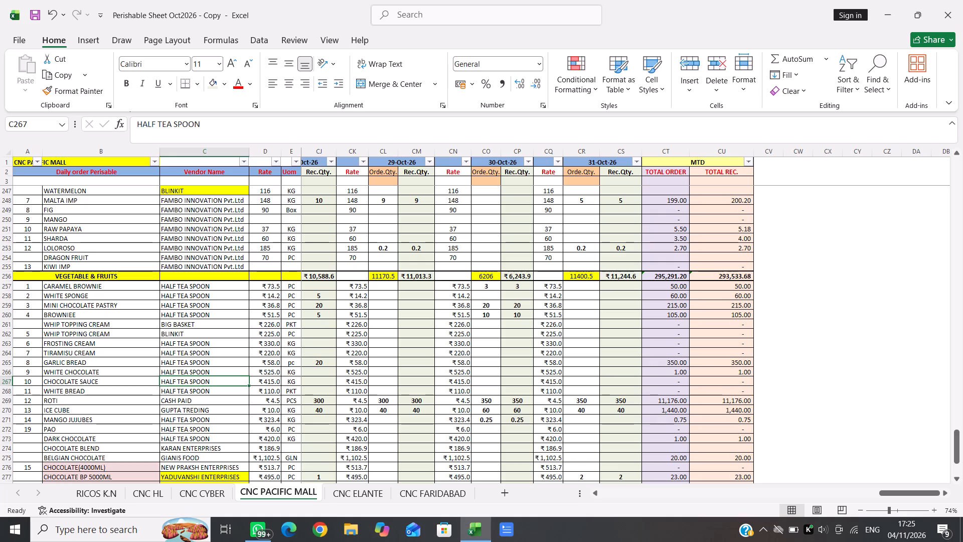
{"action": "key", "text": "ctrl+f"}
{"action": "key", "text": "BackSpace"}
{"action": "key", "text": "BackSpace"}
{"action": "key", "text": "BackSpace"}
{"action": "key", "text": "BackSpace"}
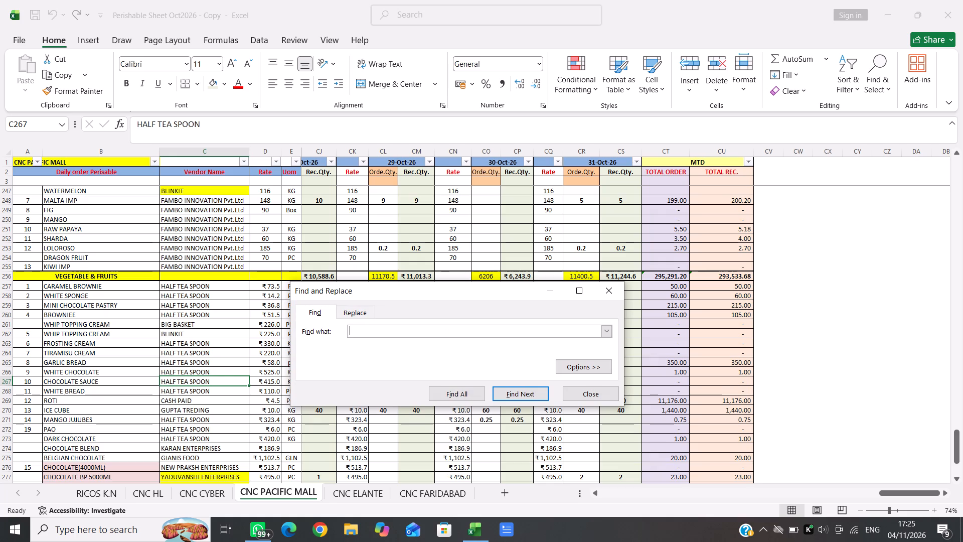
{"action": "key", "text": "BackSpace"}
{"action": "key", "text": "j"}
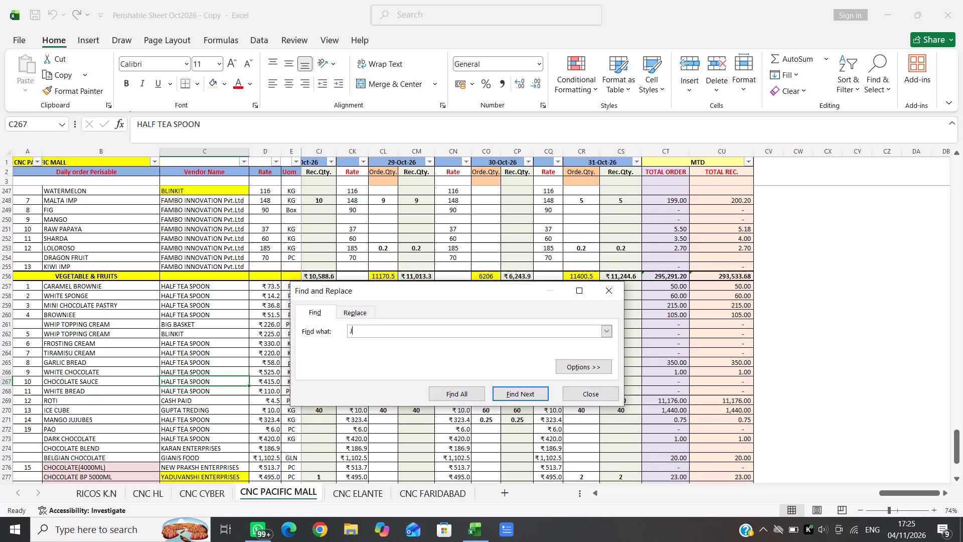
{"action": "key", "text": "BackSpace"}
{"action": "key", "text": "BackSpace"}
{"action": "type", "text": "KASHY"}
{"action": "key", "text": "Return"}
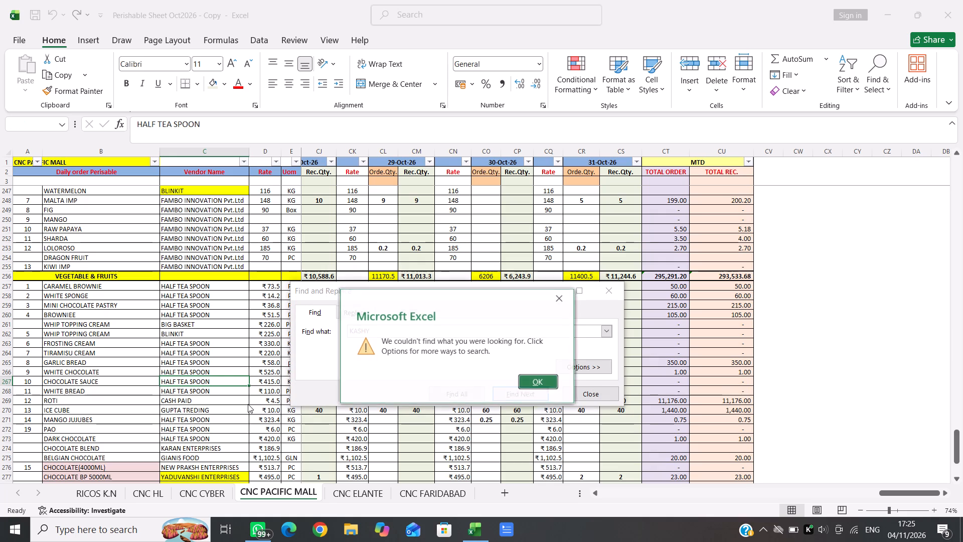
{"action": "key", "text": "Return"}
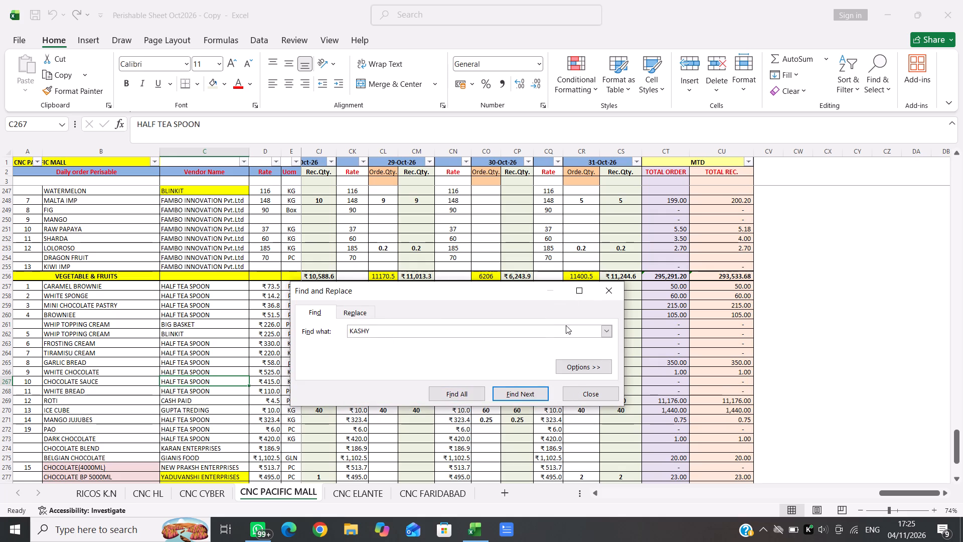
{"action": "left_click", "coordinate": [603, 284]}
Look through the bakery, vegetable and frozen rows and search the sheet for the text MOME.
{"action": "scroll", "coordinate": [427, 404], "scroll_direction": "down", "scroll_amount": 1}
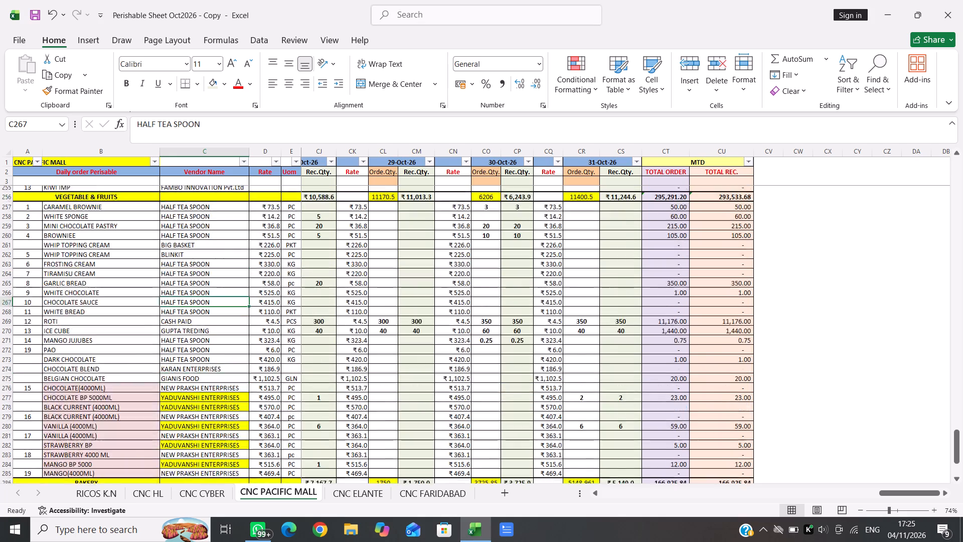
{"action": "scroll", "coordinate": [427, 404], "scroll_direction": "down", "scroll_amount": 1}
{"action": "scroll", "coordinate": [427, 404], "scroll_direction": "up", "scroll_amount": 6}
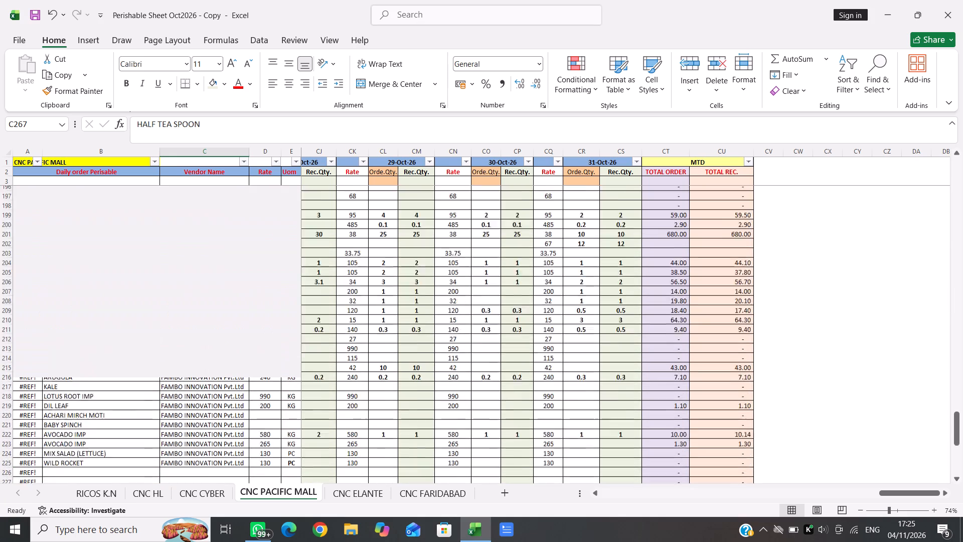
{"action": "scroll", "coordinate": [427, 404], "scroll_direction": "up", "scroll_amount": 7}
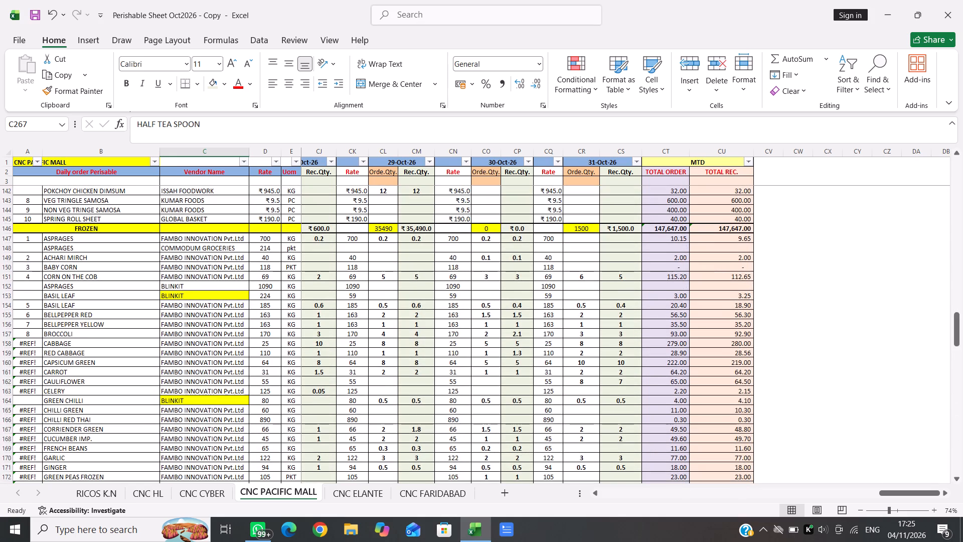
{"action": "key", "text": "ctrl+f"}
{"action": "key", "text": "BackSpace"}
{"action": "key", "text": "BackSpace"}
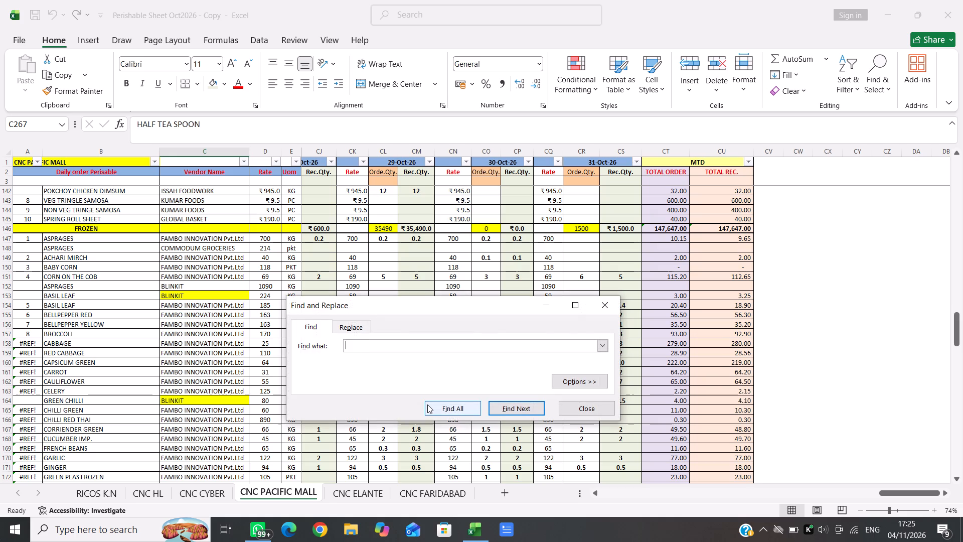
{"action": "key", "text": "BackSpace"}
{"action": "type", "text": "MOME"}
{"action": "key", "text": "Return"}
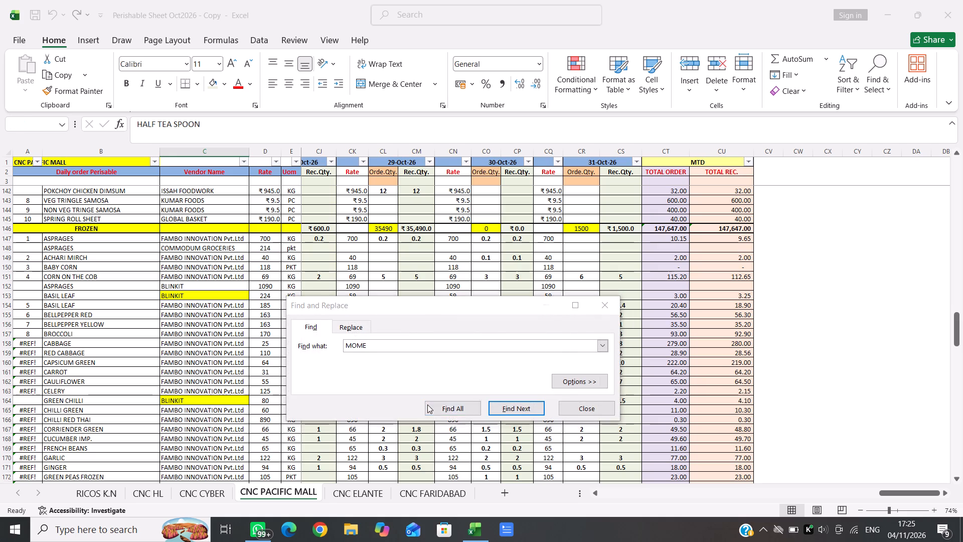
{"action": "key", "text": "Return"}
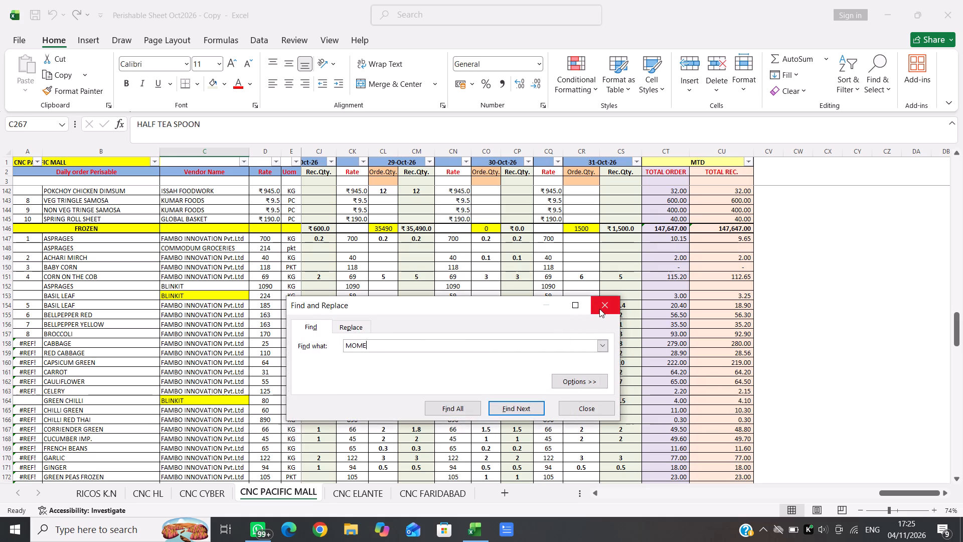
{"action": "left_click", "coordinate": [599, 309]}
Examine the full list of vendors in the Vendor Name column's filter without applying a filter.
{"action": "scroll", "coordinate": [365, 369], "scroll_direction": "up", "scroll_amount": 9}
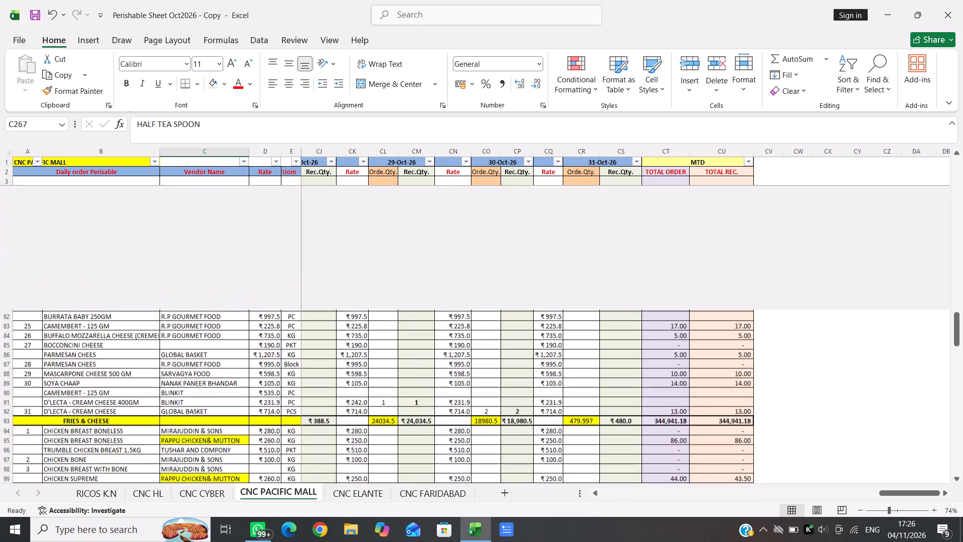
{"action": "scroll", "coordinate": [365, 369], "scroll_direction": "up", "scroll_amount": 1}
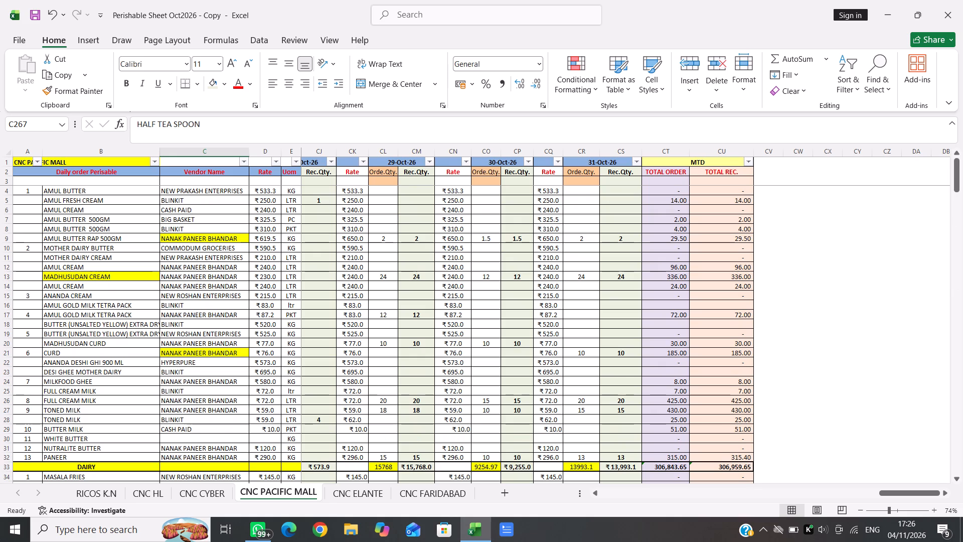
{"action": "left_click", "coordinate": [246, 164]}
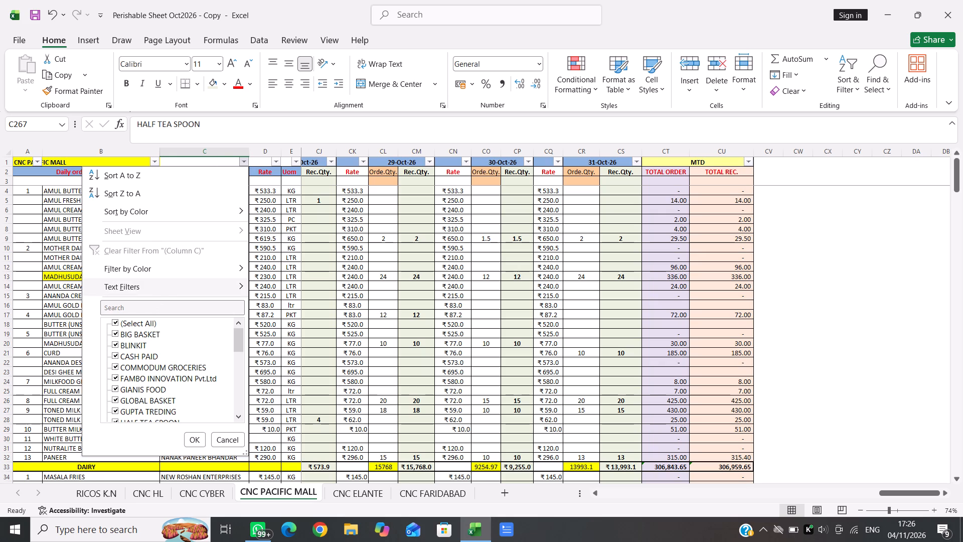
{"action": "scroll", "coordinate": [181, 345], "scroll_direction": "down", "scroll_amount": 1}
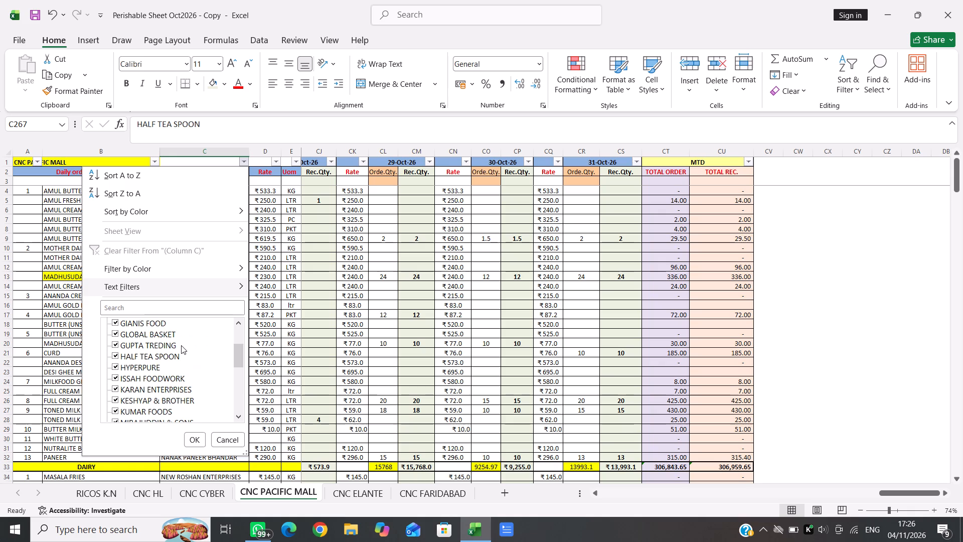
{"action": "scroll", "coordinate": [181, 345], "scroll_direction": "down", "scroll_amount": 1}
{"action": "scroll", "coordinate": [181, 345], "scroll_direction": "up", "scroll_amount": 1}
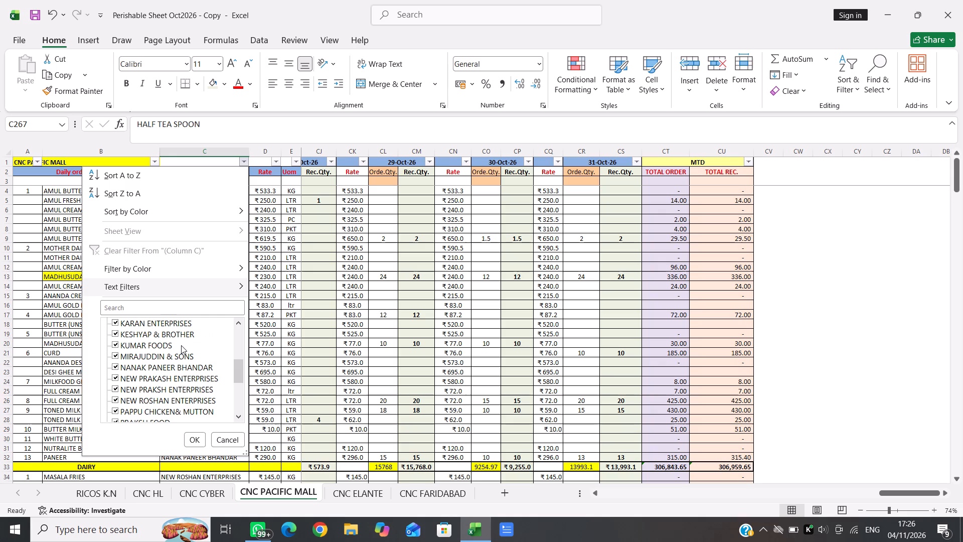
{"action": "scroll", "coordinate": [181, 345], "scroll_direction": "down", "scroll_amount": 2}
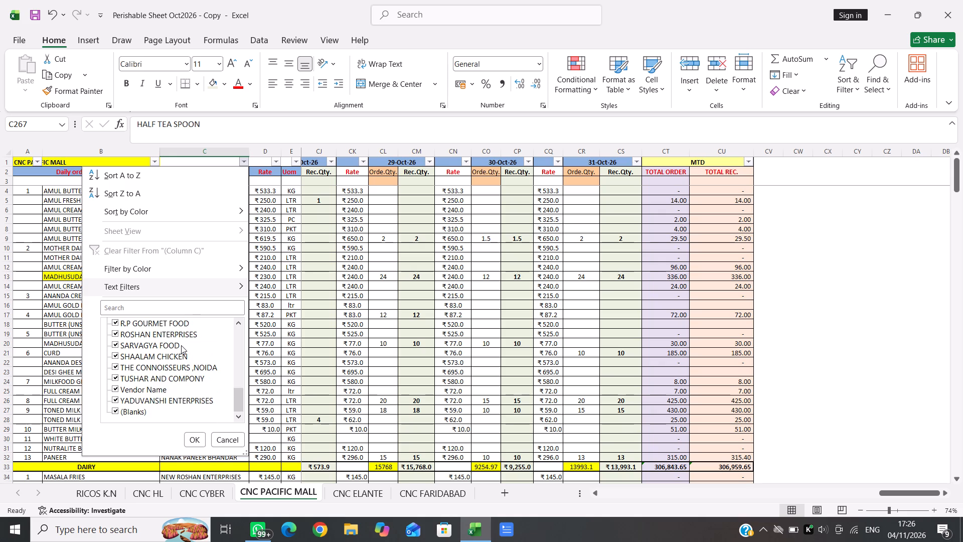
{"action": "scroll", "coordinate": [181, 345], "scroll_direction": "up", "scroll_amount": 2}
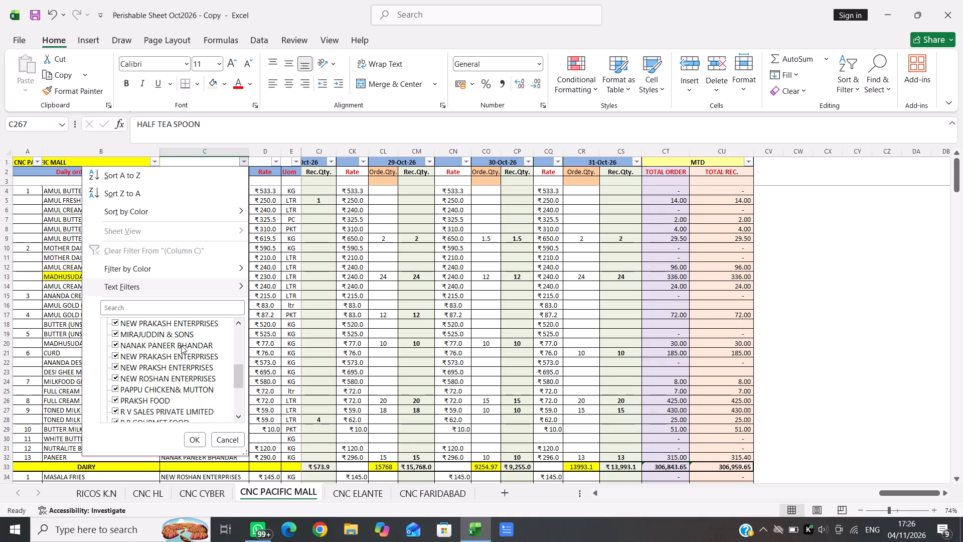
{"action": "scroll", "coordinate": [181, 345], "scroll_direction": "up", "scroll_amount": 3}
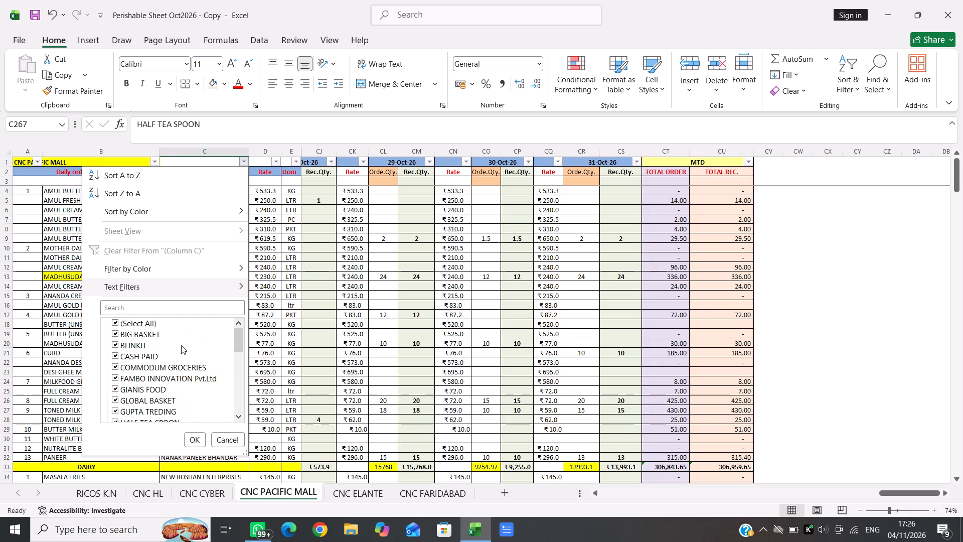
{"action": "scroll", "coordinate": [181, 345], "scroll_direction": "down", "scroll_amount": 1}
{"action": "scroll", "coordinate": [144, 413], "scroll_direction": "down", "scroll_amount": 1}
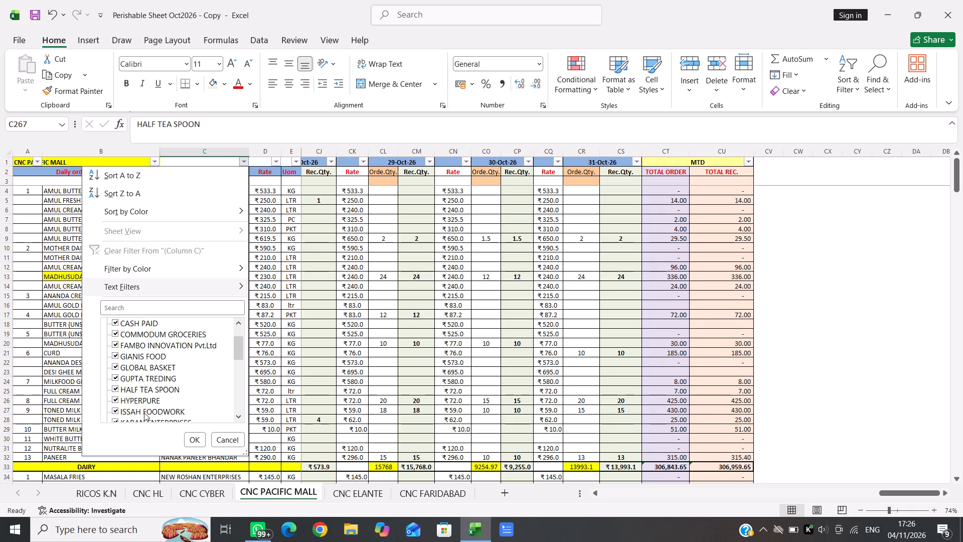
{"action": "scroll", "coordinate": [174, 377], "scroll_direction": "down", "scroll_amount": 1}
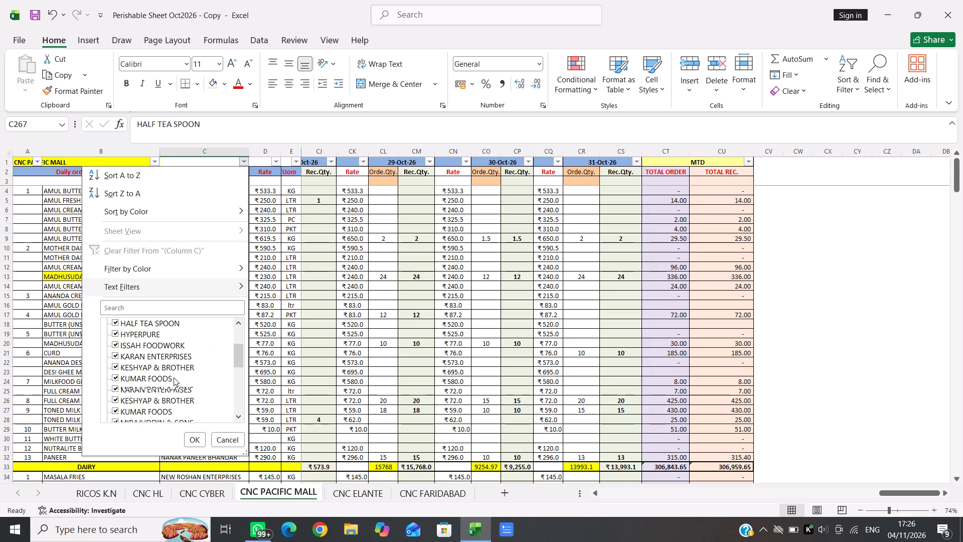
{"action": "left_click", "coordinate": [275, 278]}
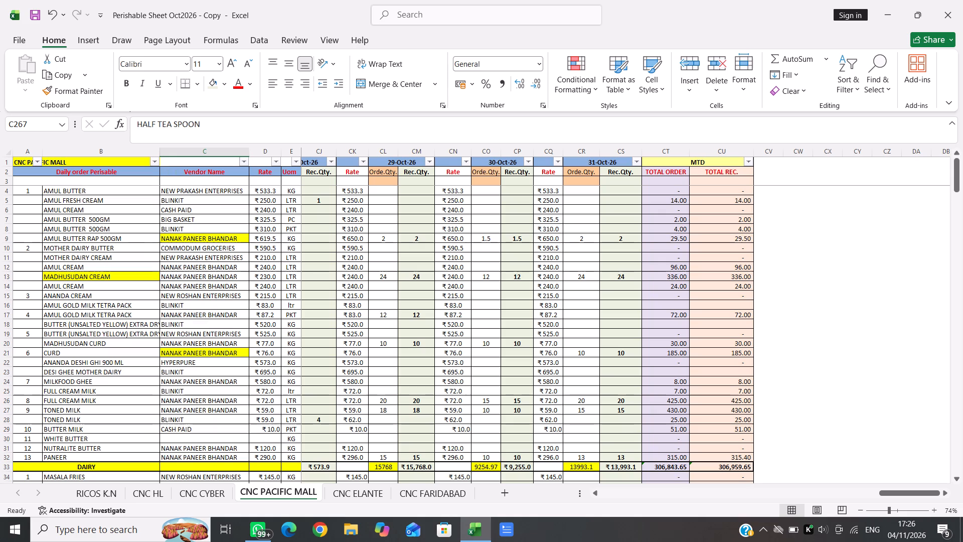
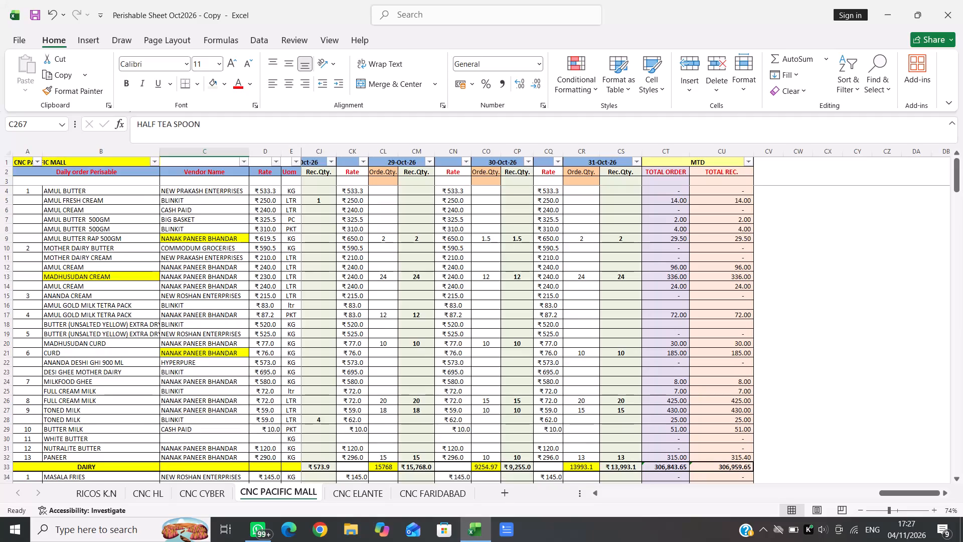
Search the CNC PACIFIC MALL sheet for the vendor text KESHA.
{"action": "key", "text": "ctrl+f"}
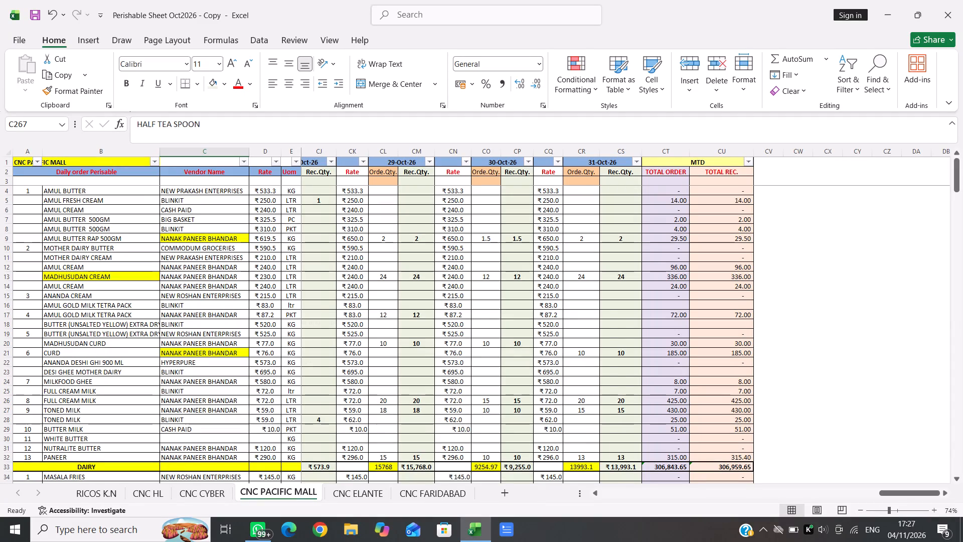
{"action": "key", "text": "BackSpace"}
{"action": "key", "text": "BackSpace"}
{"action": "key", "text": "BackSpace"}
{"action": "type", "text": "KE"}
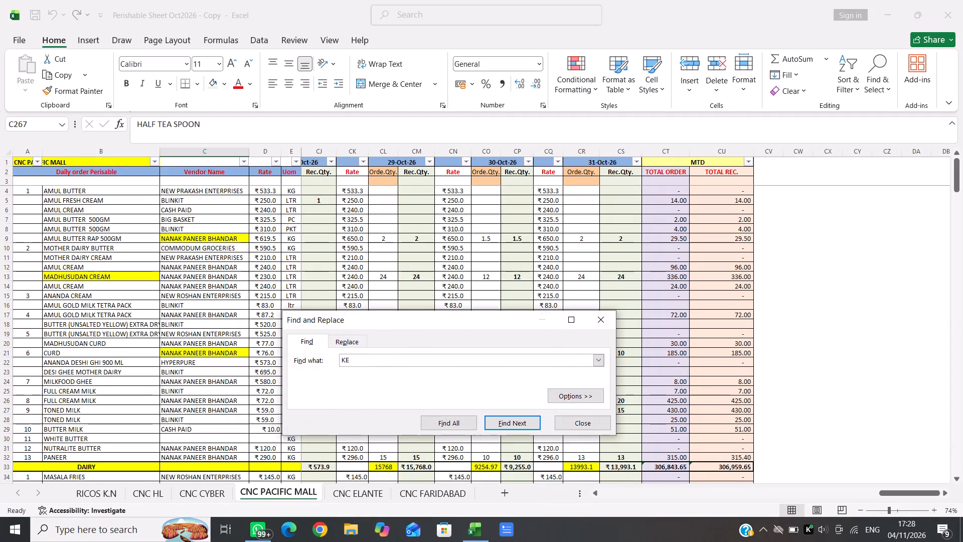
{"action": "type", "text": "SHA"}
{"action": "key", "text": "Return"}
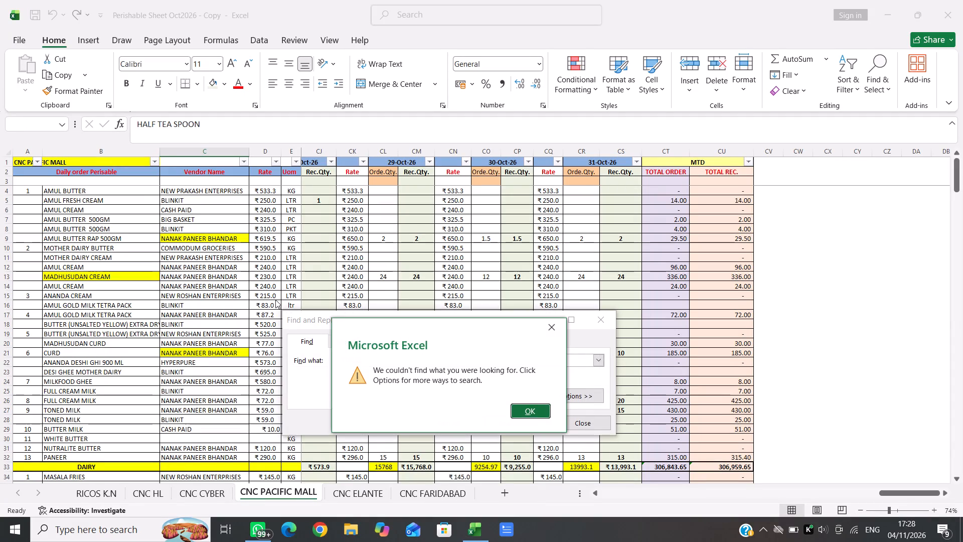
{"action": "key", "text": "Return"}
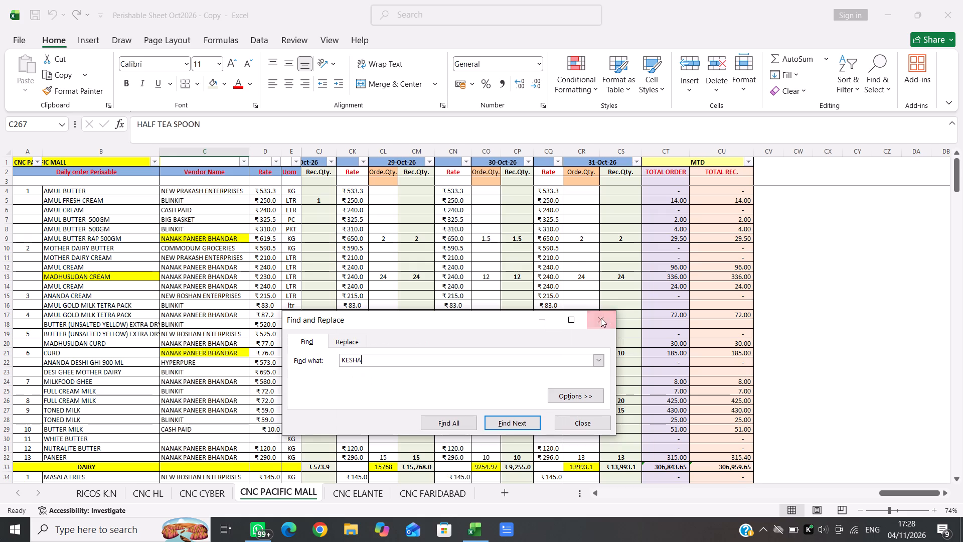
{"action": "left_click", "coordinate": [603, 317]}
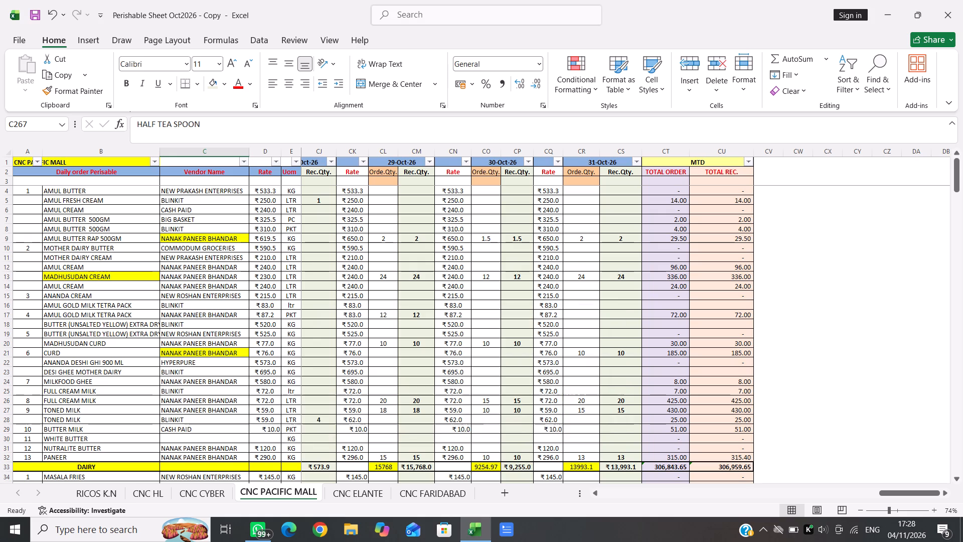
Filter the Vendor Name column to show only KESHYAP & BROTHER.
{"action": "left_click", "coordinate": [245, 161]}
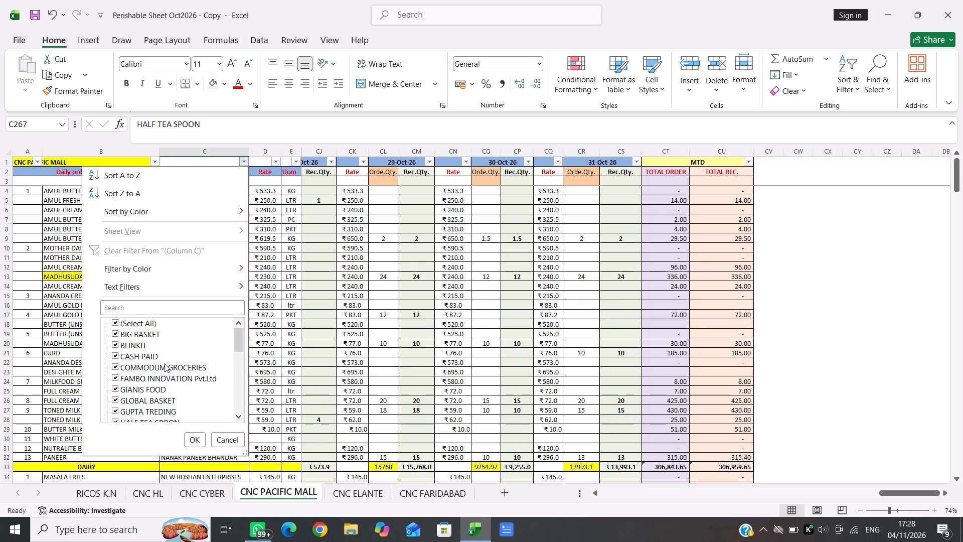
{"action": "left_click", "coordinate": [114, 319]}
{"action": "scroll", "coordinate": [187, 397], "scroll_direction": "down", "scroll_amount": 1}
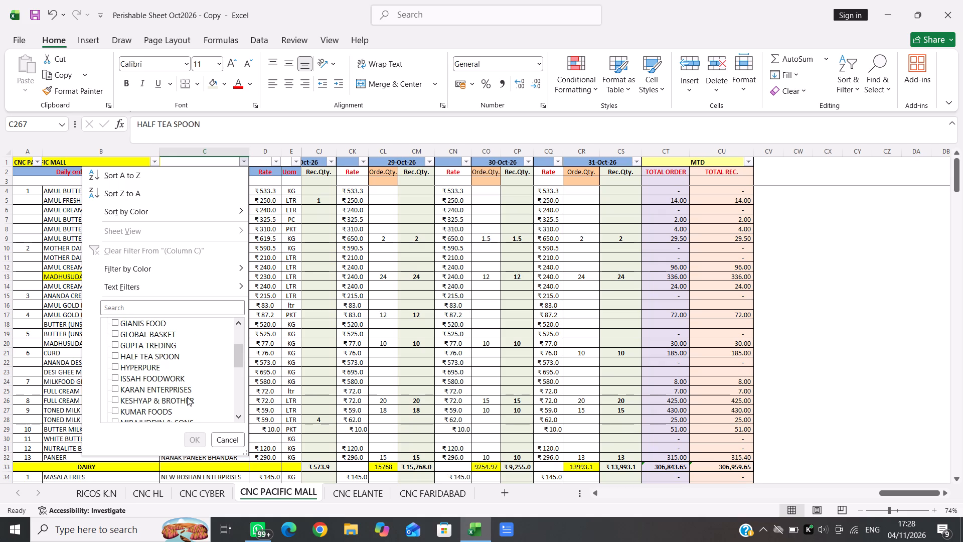
{"action": "scroll", "coordinate": [187, 397], "scroll_direction": "down", "scroll_amount": 2}
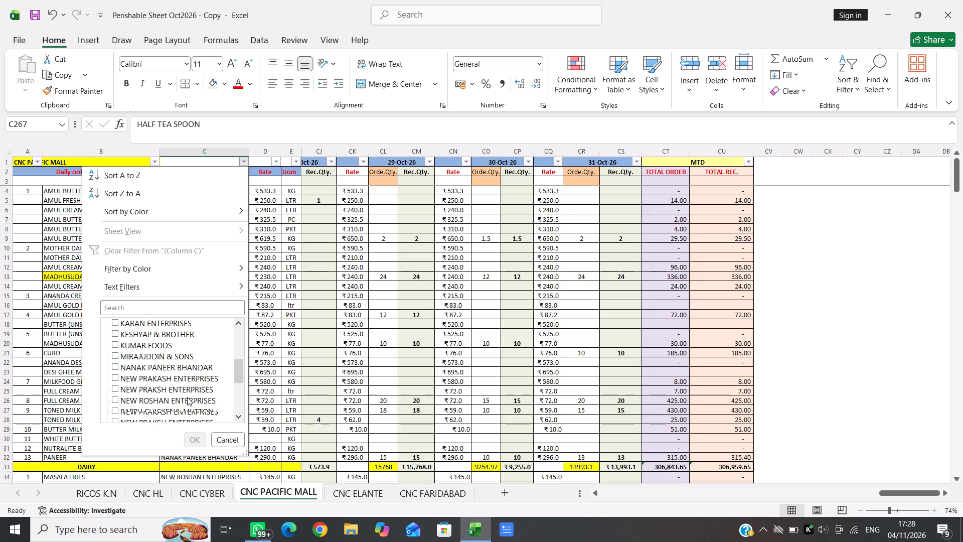
{"action": "scroll", "coordinate": [187, 397], "scroll_direction": "down", "scroll_amount": 1}
{"action": "scroll", "coordinate": [187, 397], "scroll_direction": "up", "scroll_amount": 1}
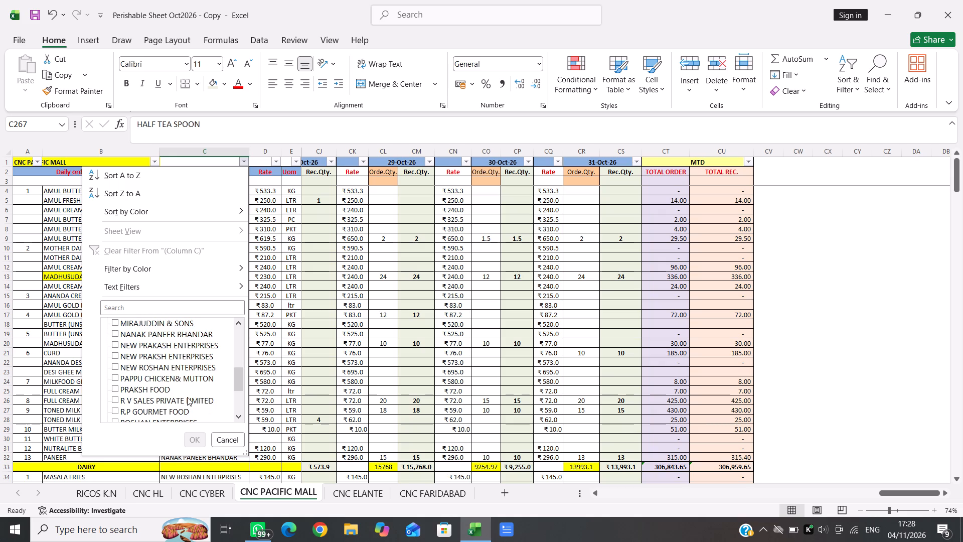
{"action": "scroll", "coordinate": [187, 397], "scroll_direction": "up", "scroll_amount": 1}
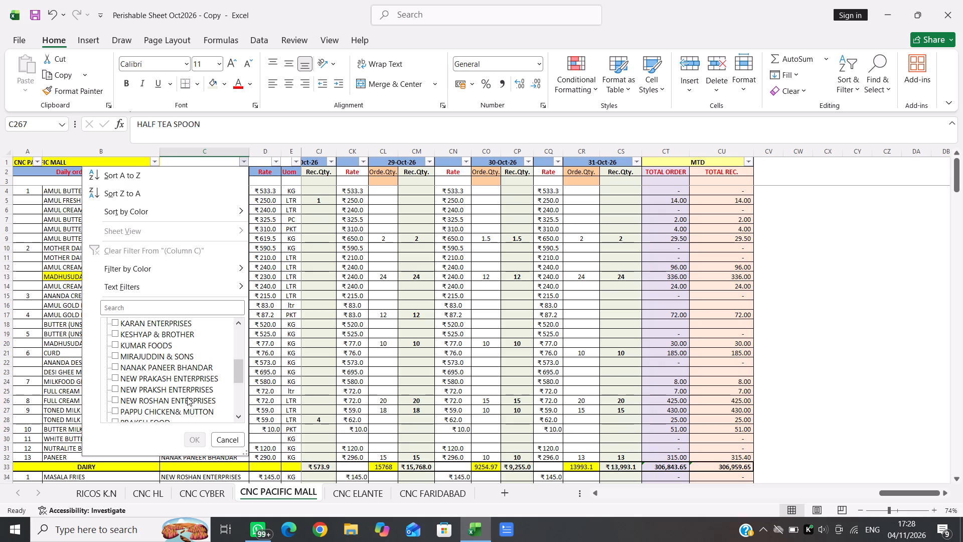
{"action": "left_click", "coordinate": [115, 332]}
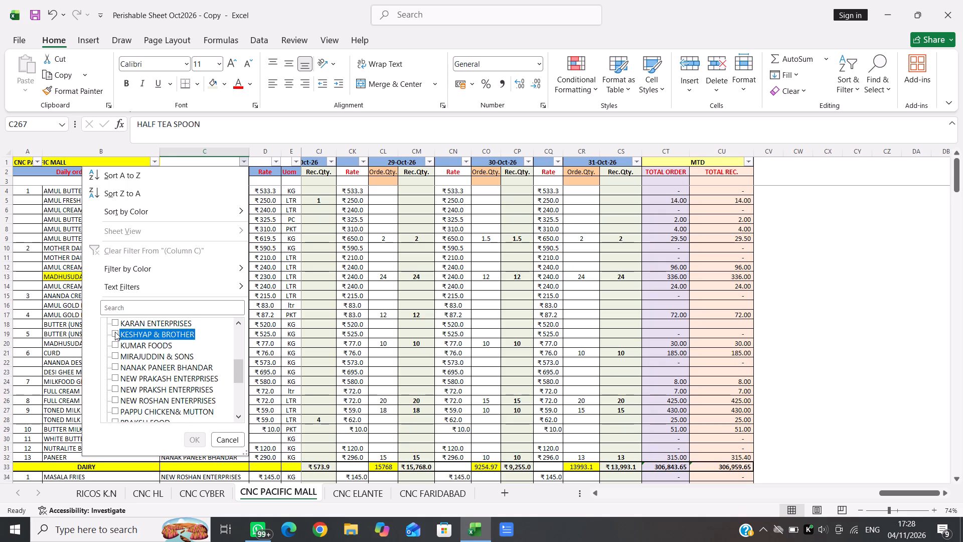
{"action": "left_click", "coordinate": [195, 436]}
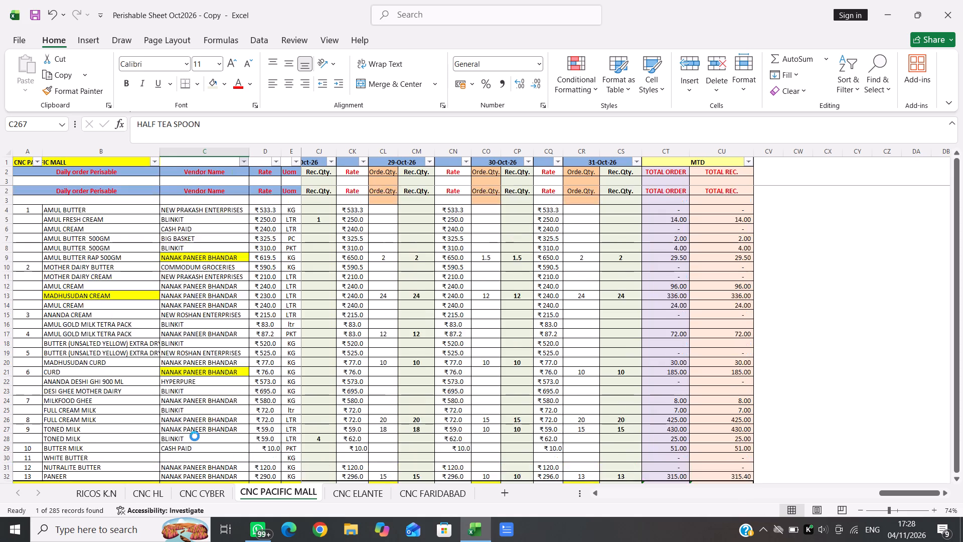
Examine the vendor's NOODLE row across all October dates, checking daily ordered and received quantities, rates and the MTD columns.
{"action": "scroll", "coordinate": [301, 303], "scroll_direction": "up", "scroll_amount": 3}
{"action": "scroll", "coordinate": [301, 303], "scroll_direction": "left", "scroll_amount": 4}
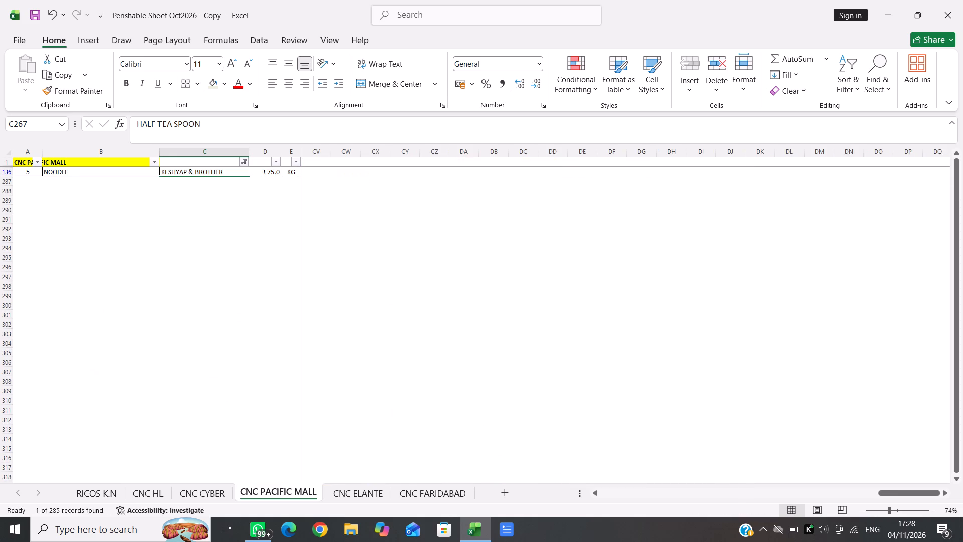
{"action": "scroll", "coordinate": [301, 303], "scroll_direction": "right", "scroll_amount": 3}
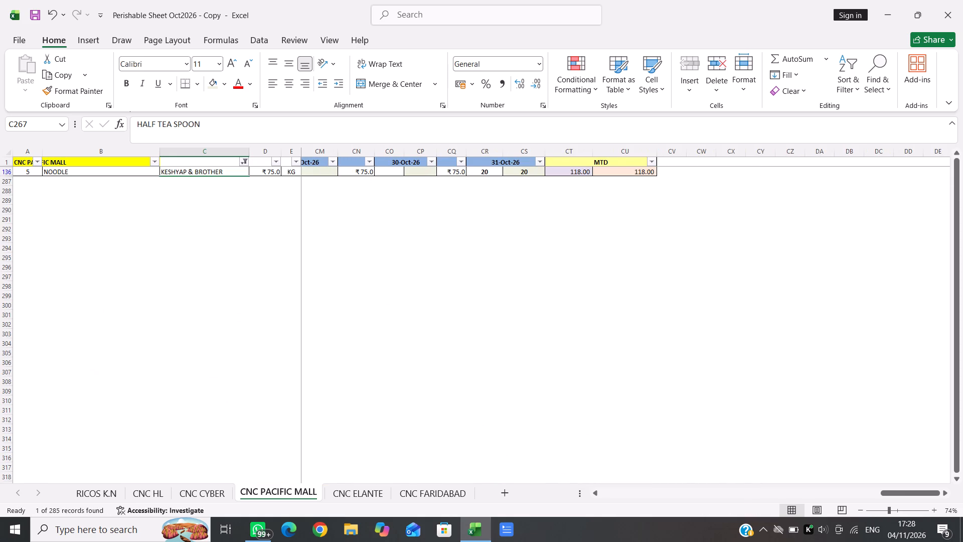
{"action": "scroll", "coordinate": [301, 303], "scroll_direction": "right", "scroll_amount": 4}
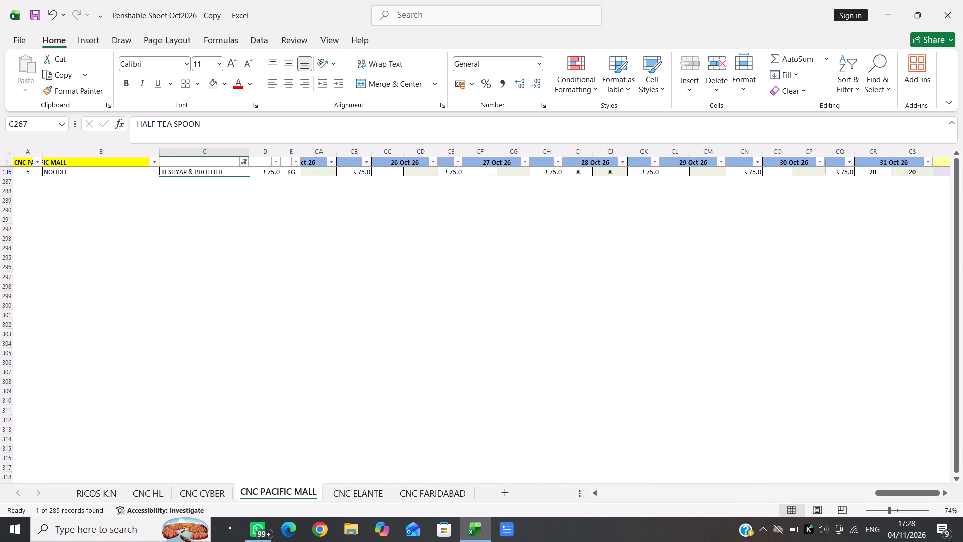
{"action": "scroll", "coordinate": [301, 303], "scroll_direction": "right", "scroll_amount": 9}
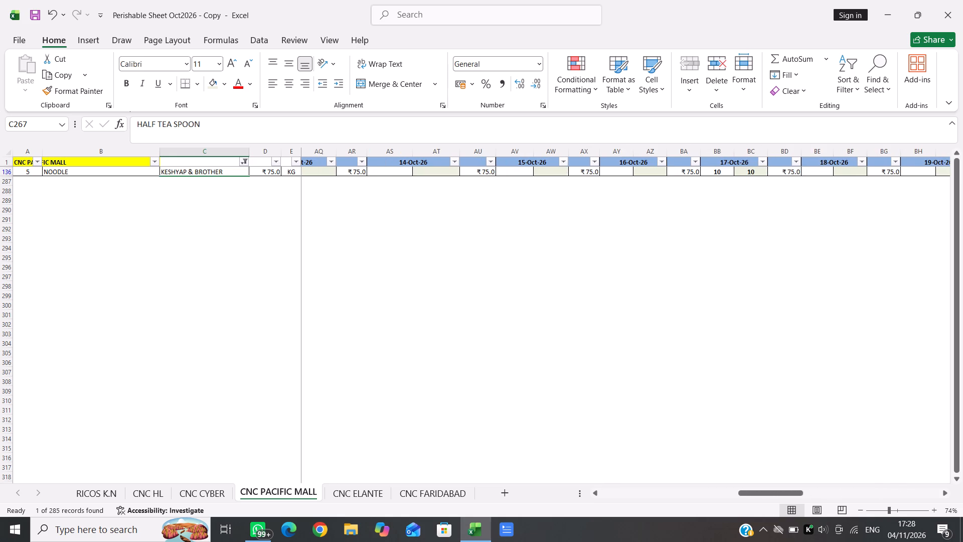
{"action": "scroll", "coordinate": [301, 303], "scroll_direction": "right", "scroll_amount": 14}
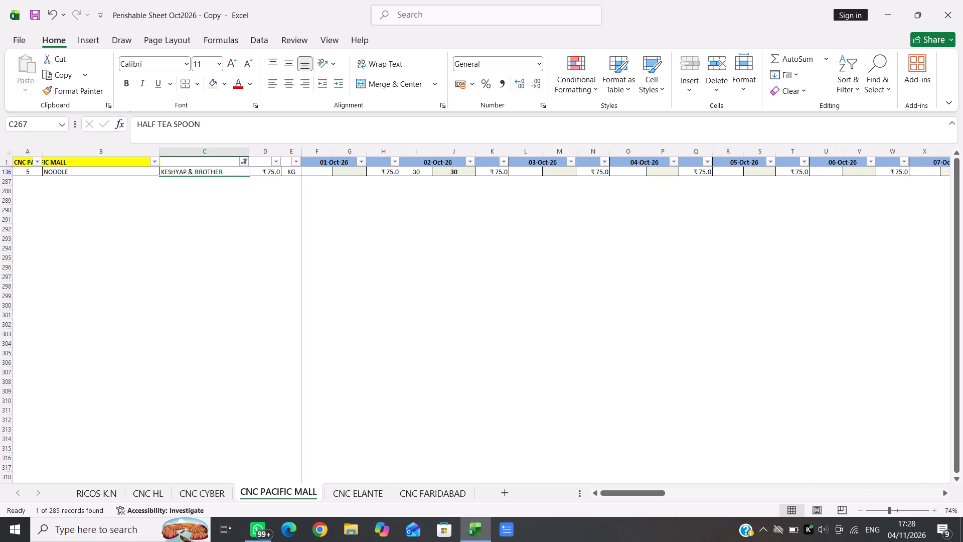
{"action": "scroll", "coordinate": [301, 303], "scroll_direction": "right", "scroll_amount": 5}
{"action": "scroll", "coordinate": [301, 303], "scroll_direction": "left", "scroll_amount": 5}
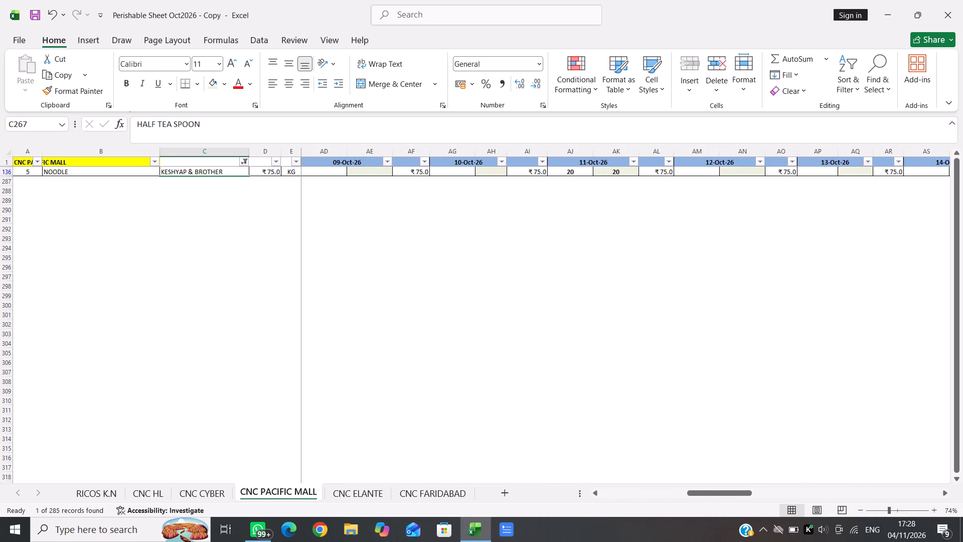
{"action": "scroll", "coordinate": [301, 303], "scroll_direction": "left", "scroll_amount": 7}
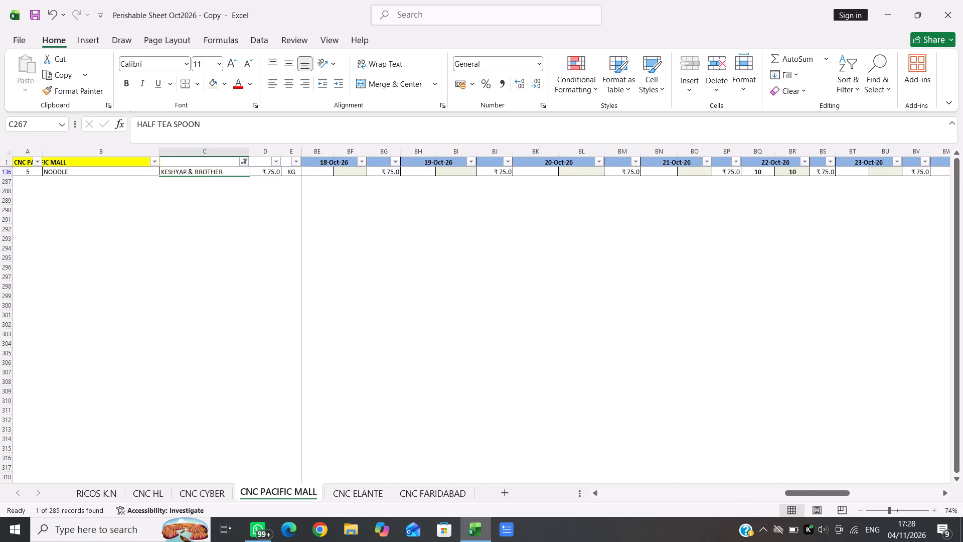
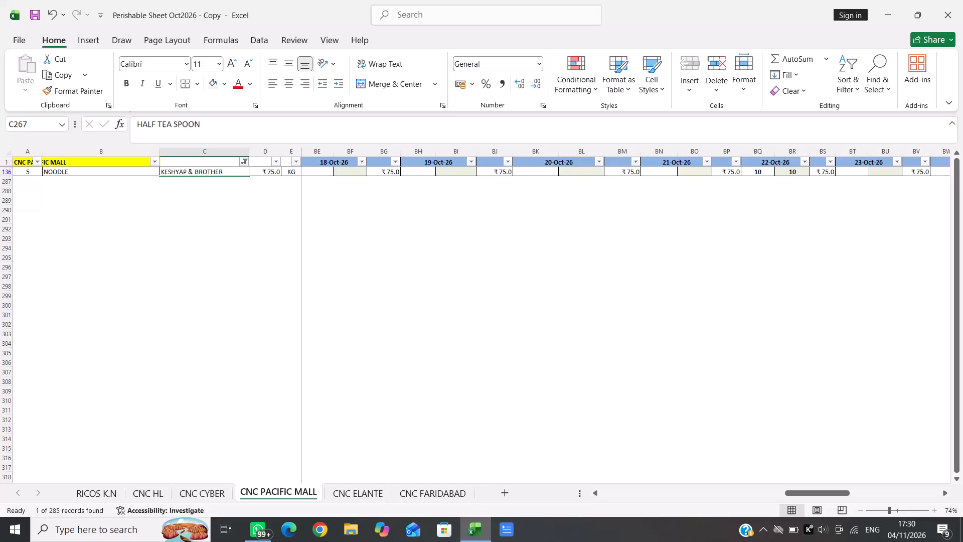
Filter the vendor column using the search text PAPPU to show only PAPPU CHICKEN& MUTTON.
{"action": "left_click", "coordinate": [242, 161]}
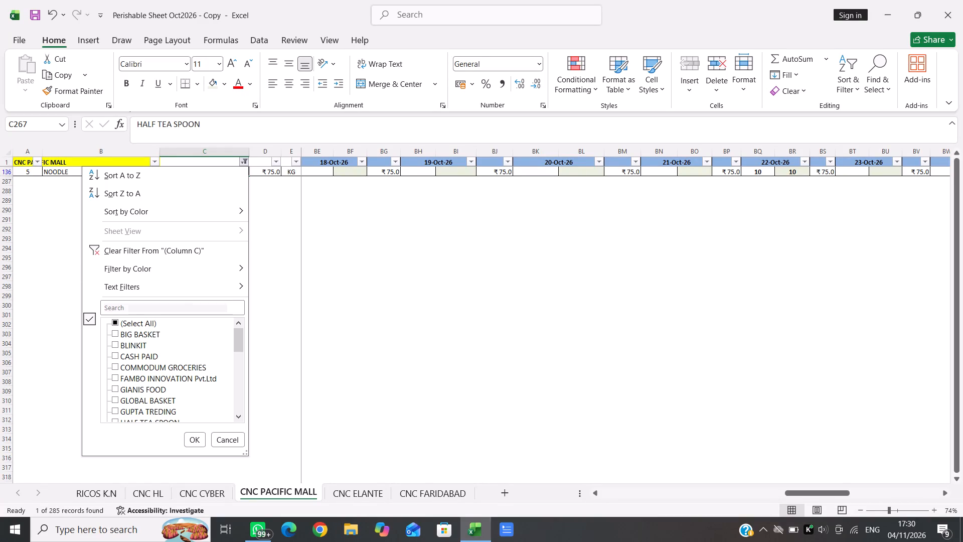
{"action": "left_click", "coordinate": [184, 305]}
{"action": "key", "text": "p"}
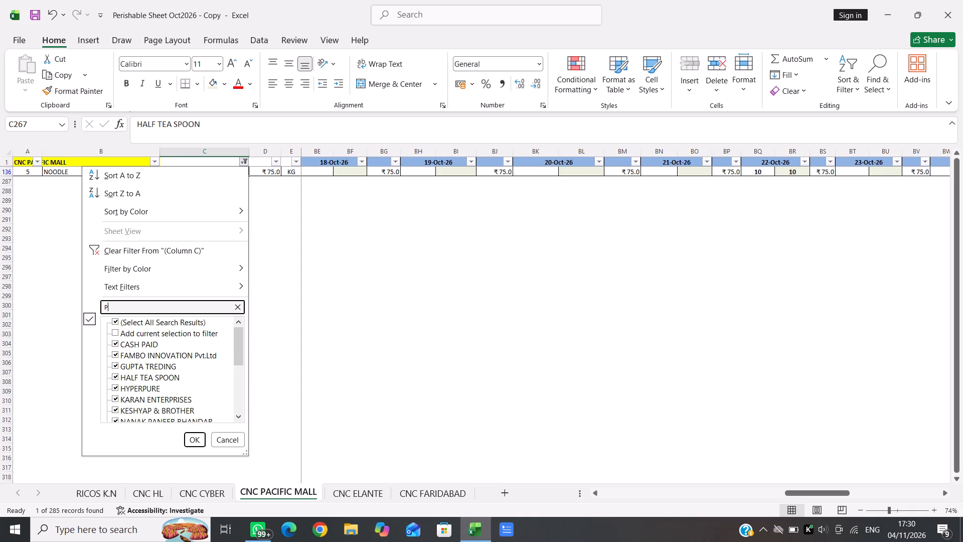
{"action": "type", "text": "APPU"}
{"action": "key", "text": "Return"}
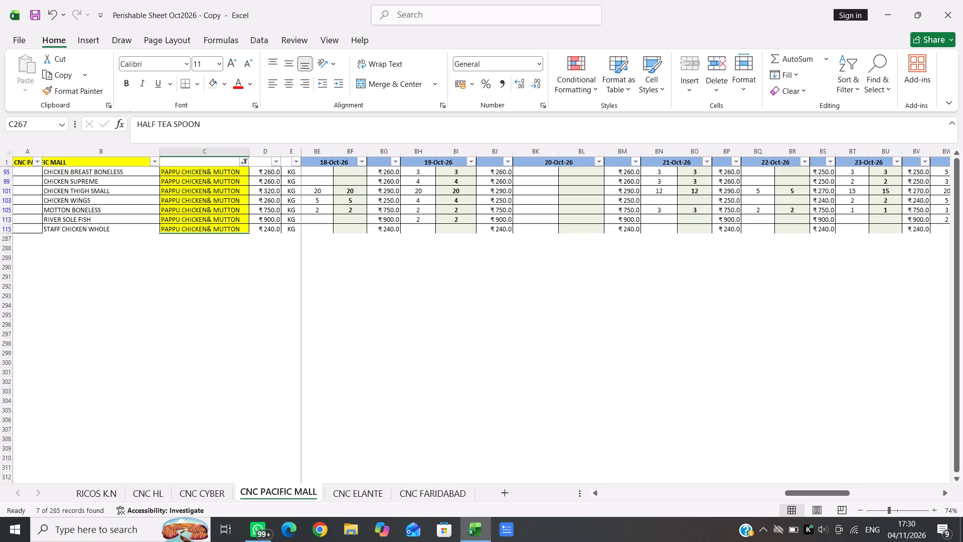
Examine the vendor's late-October entries and MTD columns, including the MTD formula in the MOTTON BONELESS row.
{"action": "scroll", "coordinate": [518, 226], "scroll_direction": "left", "scroll_amount": 5}
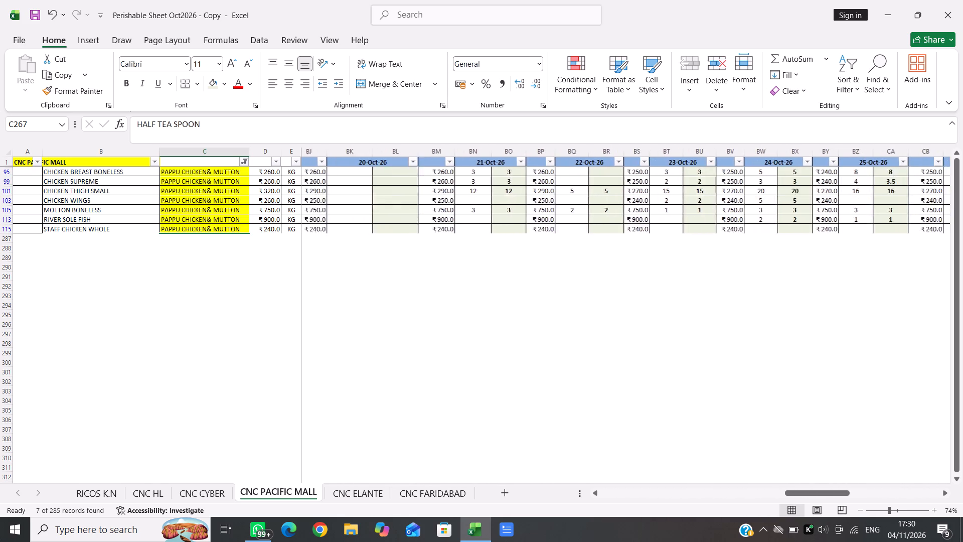
{"action": "scroll", "coordinate": [518, 226], "scroll_direction": "left", "scroll_amount": 9}
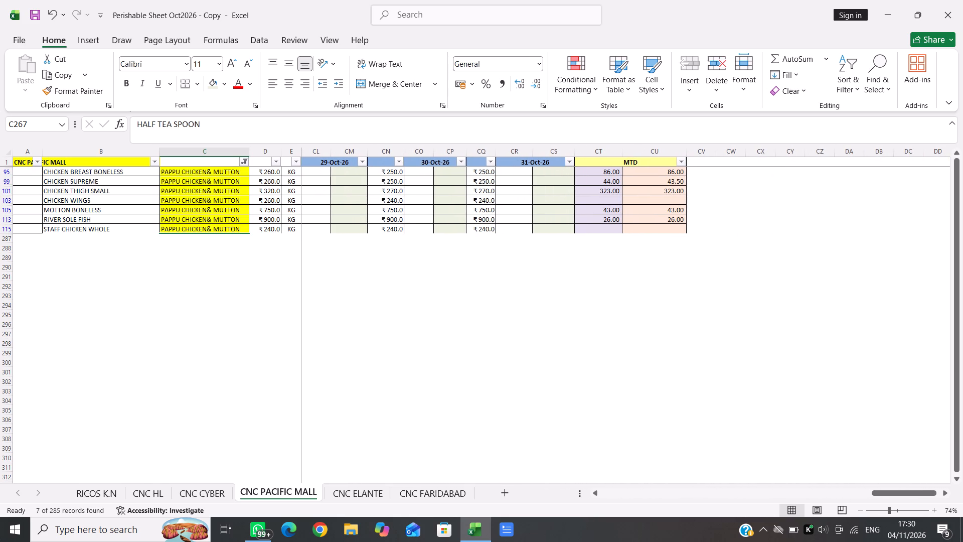
{"action": "scroll", "coordinate": [518, 226], "scroll_direction": "right", "scroll_amount": 5}
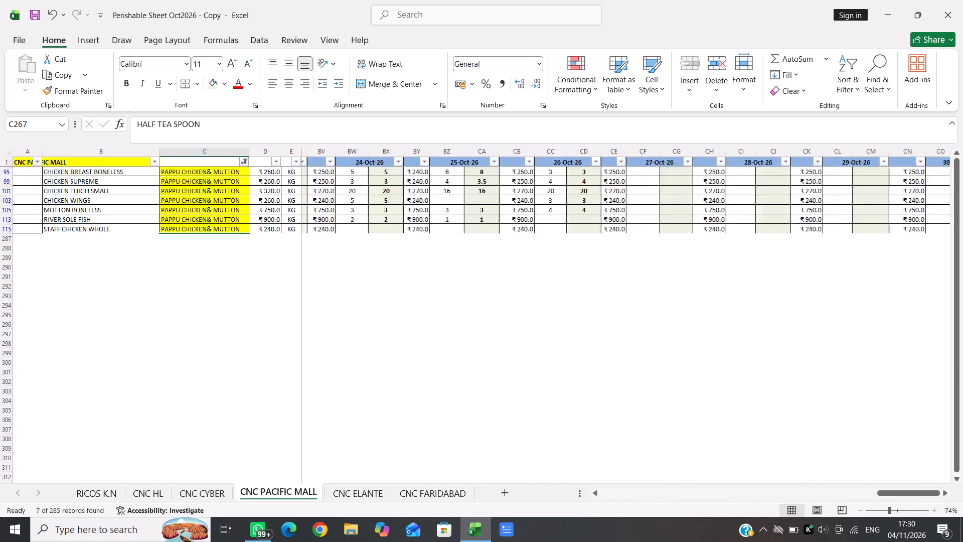
{"action": "scroll", "coordinate": [518, 226], "scroll_direction": "right", "scroll_amount": 7}
{"action": "scroll", "coordinate": [518, 226], "scroll_direction": "left", "scroll_amount": 9}
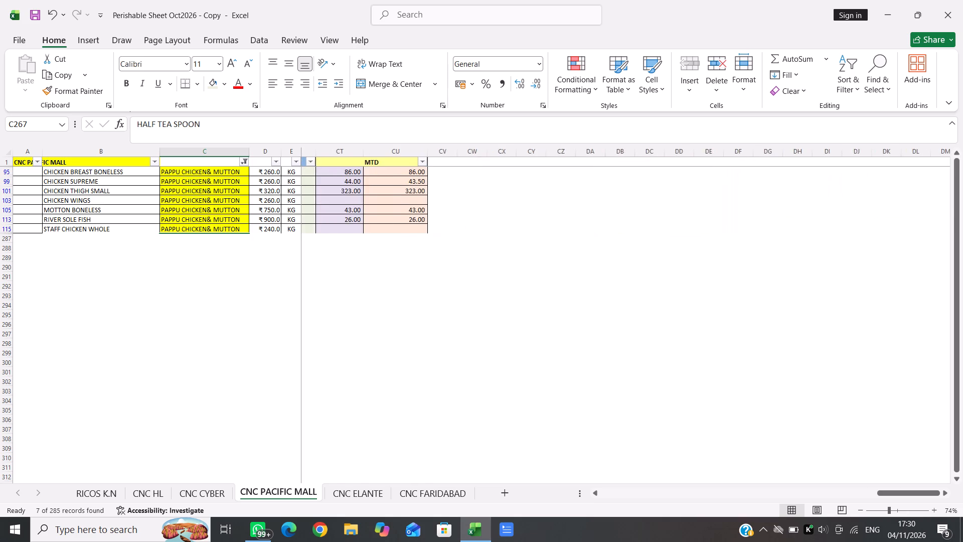
{"action": "scroll", "coordinate": [518, 226], "scroll_direction": "left", "scroll_amount": 2}
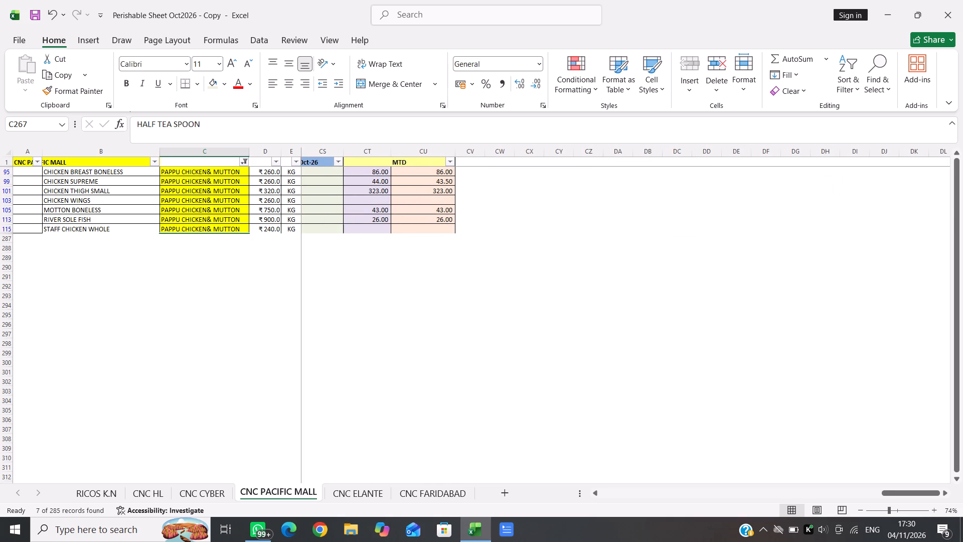
{"action": "left_click", "coordinate": [466, 171]}
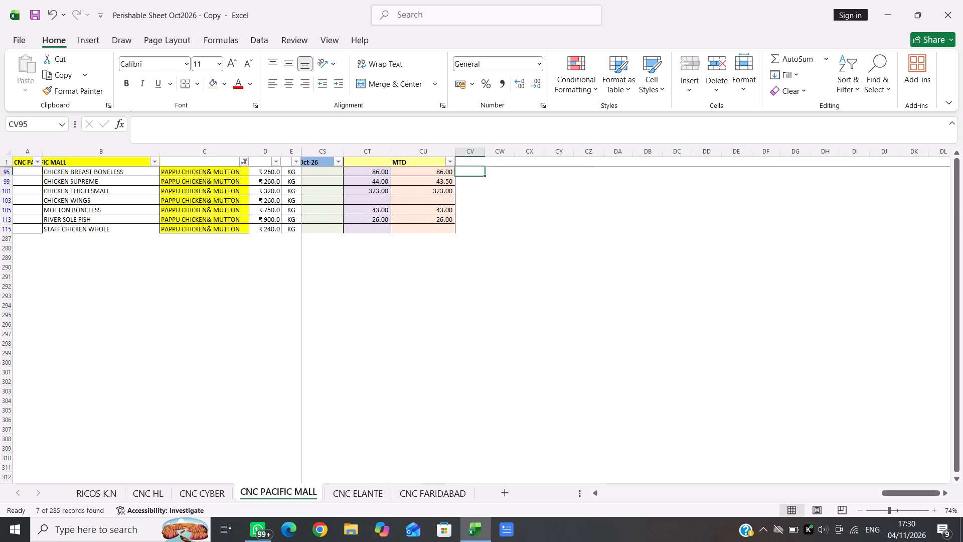
{"action": "left_click", "coordinate": [355, 213]}
Examine the vendor's daily rates and ordered and received quantities for each chicken, mutton and fish item back to 01-Oct-26.
{"action": "scroll", "coordinate": [355, 213], "scroll_direction": "right", "scroll_amount": 4}
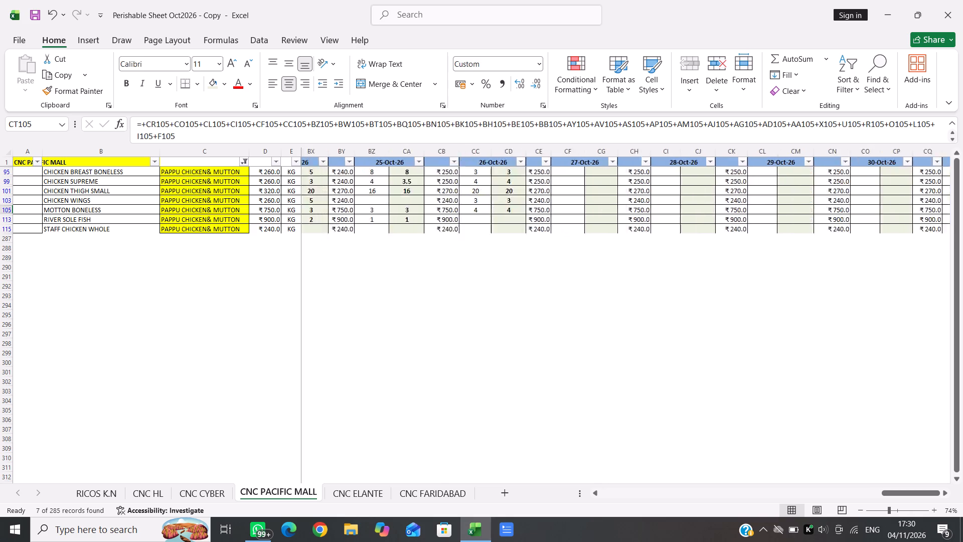
{"action": "scroll", "coordinate": [355, 213], "scroll_direction": "right", "scroll_amount": 6}
{"action": "scroll", "coordinate": [355, 213], "scroll_direction": "left", "scroll_amount": 1}
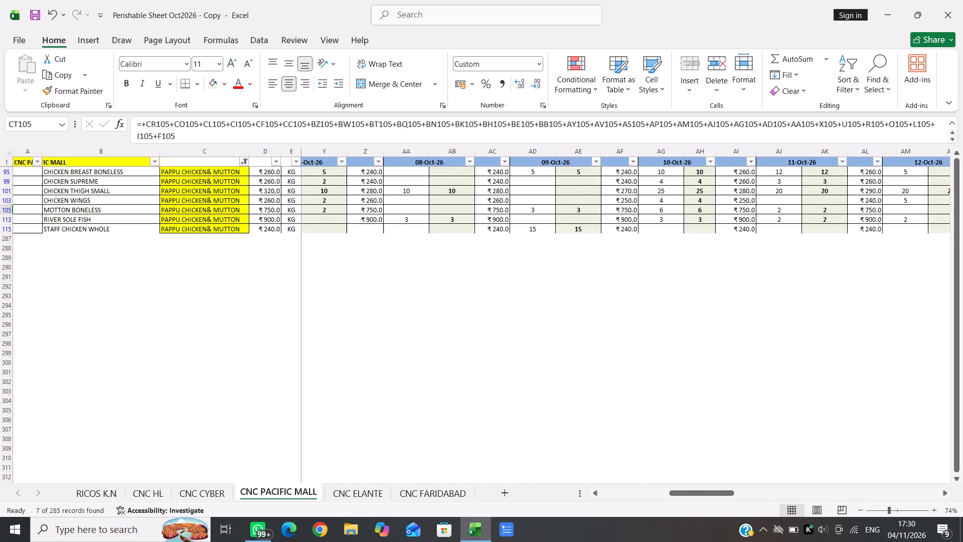
{"action": "scroll", "coordinate": [355, 213], "scroll_direction": "right", "scroll_amount": 2}
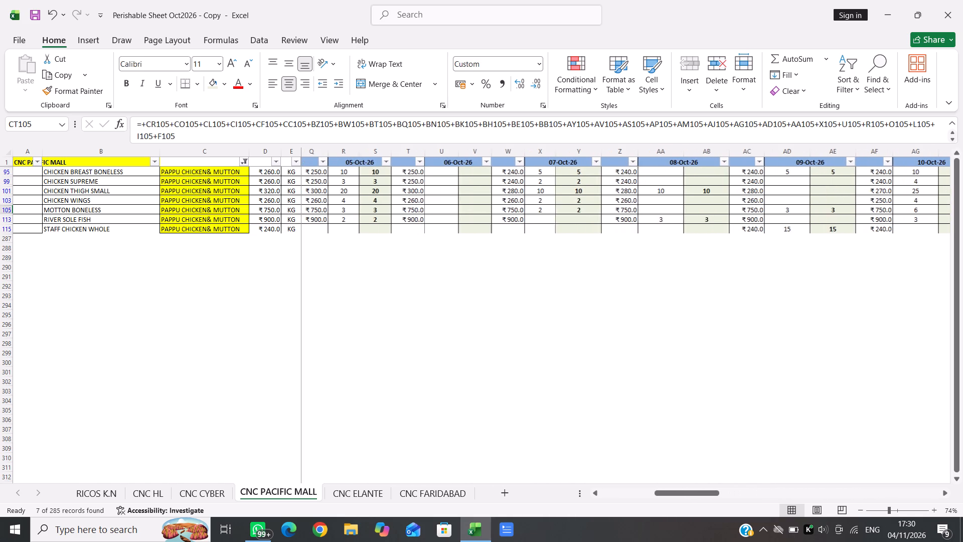
{"action": "scroll", "coordinate": [355, 213], "scroll_direction": "right", "scroll_amount": 2}
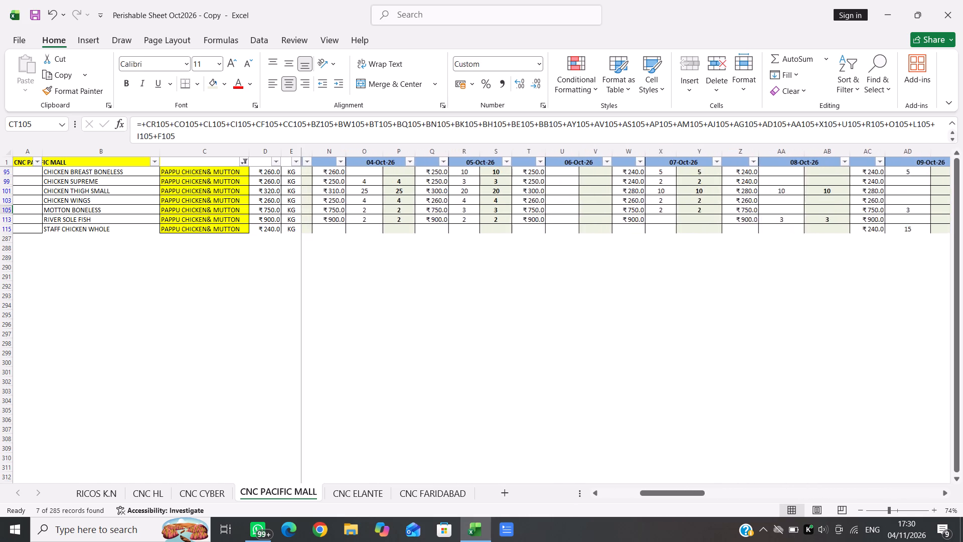
{"action": "scroll", "coordinate": [355, 213], "scroll_direction": "right", "scroll_amount": 1}
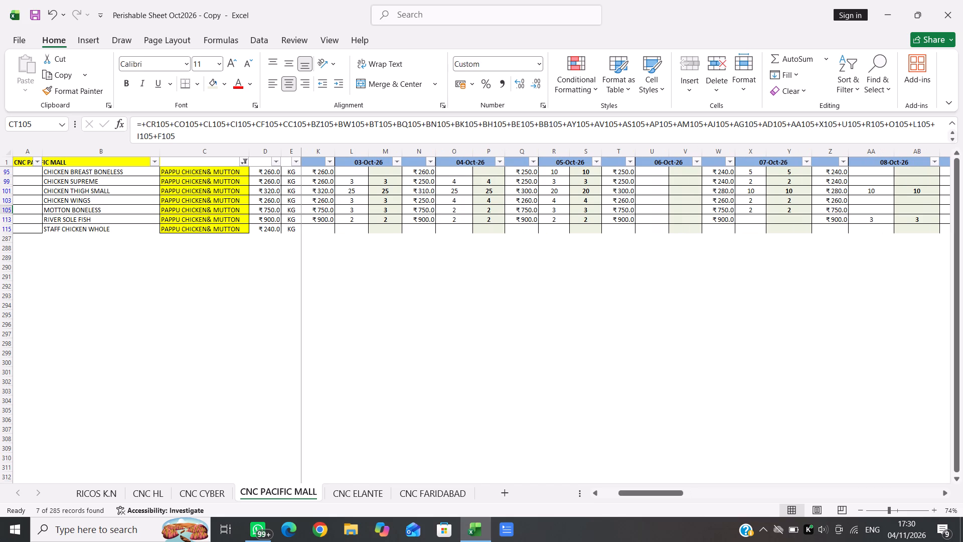
{"action": "scroll", "coordinate": [355, 213], "scroll_direction": "right", "scroll_amount": 2}
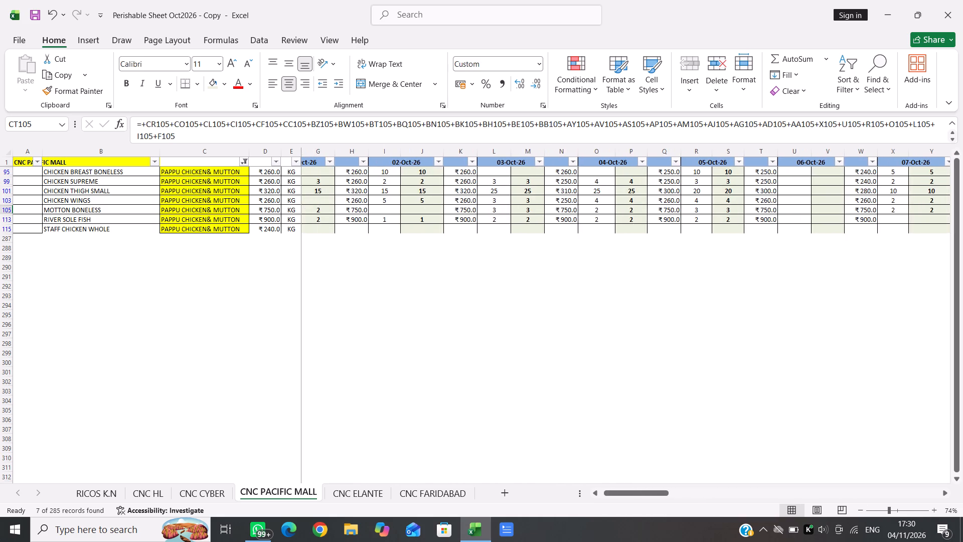
{"action": "scroll", "coordinate": [355, 213], "scroll_direction": "right", "scroll_amount": 2}
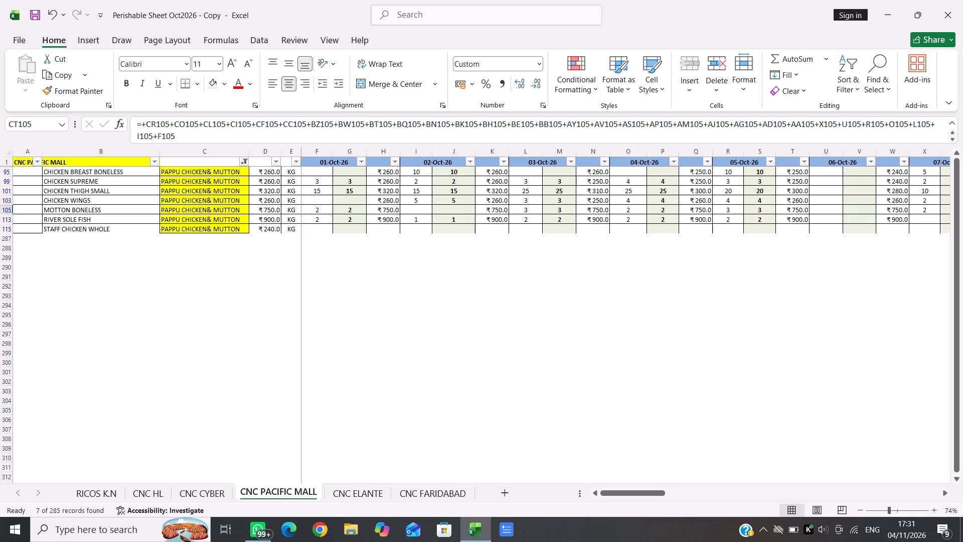
Look through the full list of vendor names in the vendor column's filter on the CNC PACIFIC MALL sheet.
{"action": "left_click", "coordinate": [244, 163]}
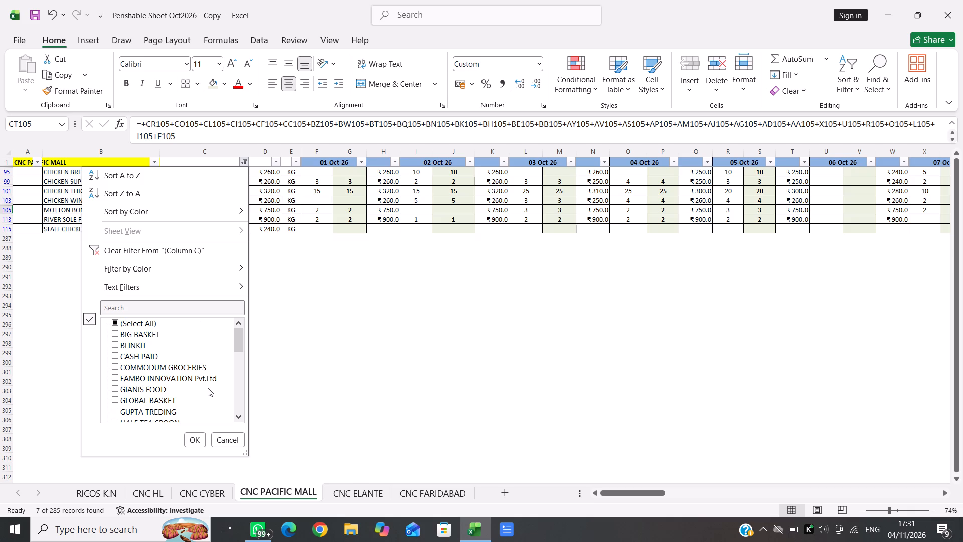
{"action": "scroll", "coordinate": [208, 388], "scroll_direction": "down", "scroll_amount": 2}
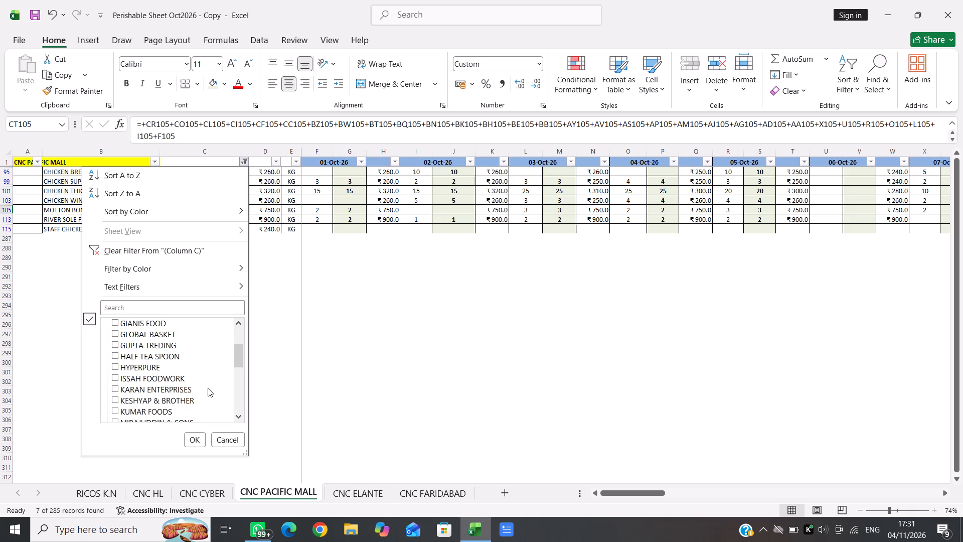
{"action": "scroll", "coordinate": [208, 388], "scroll_direction": "down", "scroll_amount": 1}
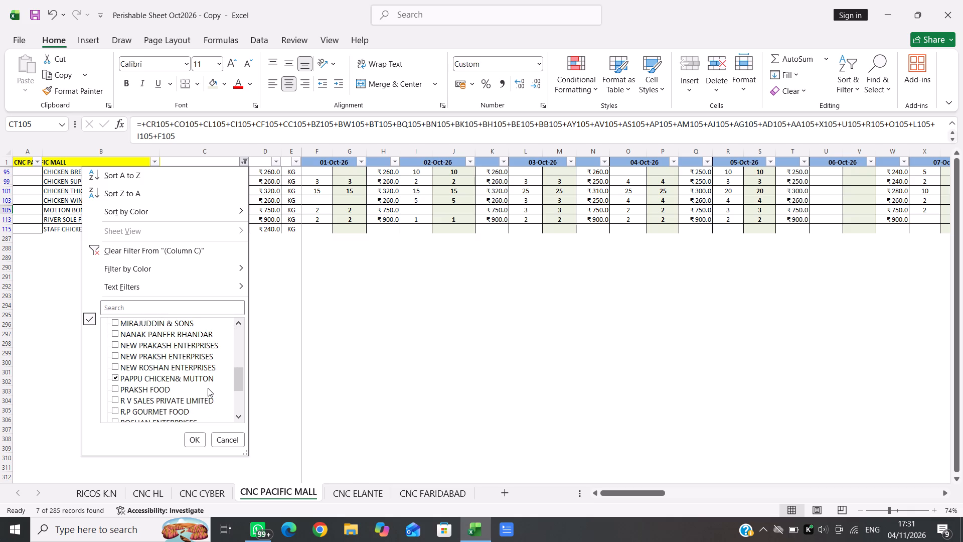
{"action": "scroll", "coordinate": [208, 388], "scroll_direction": "down", "scroll_amount": 2}
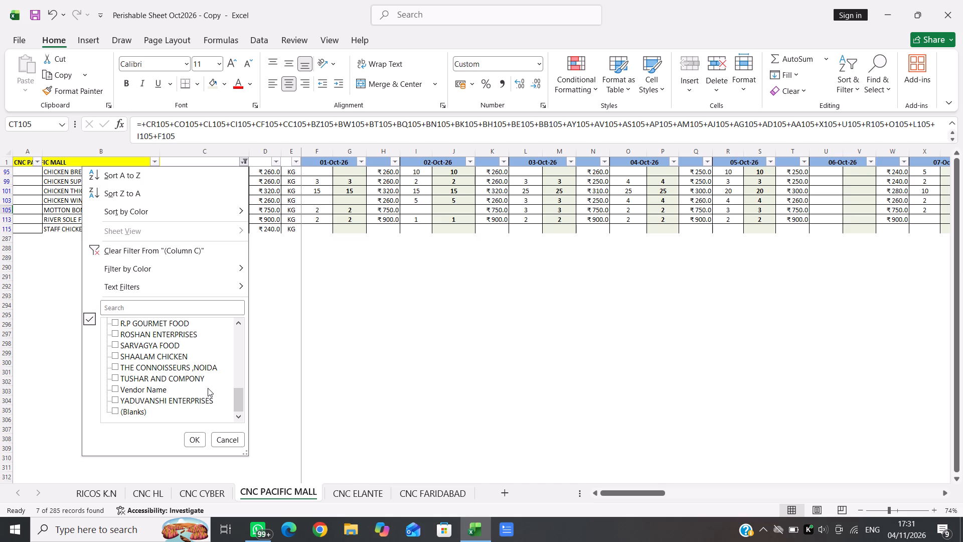
{"action": "scroll", "coordinate": [208, 388], "scroll_direction": "up", "scroll_amount": 2}
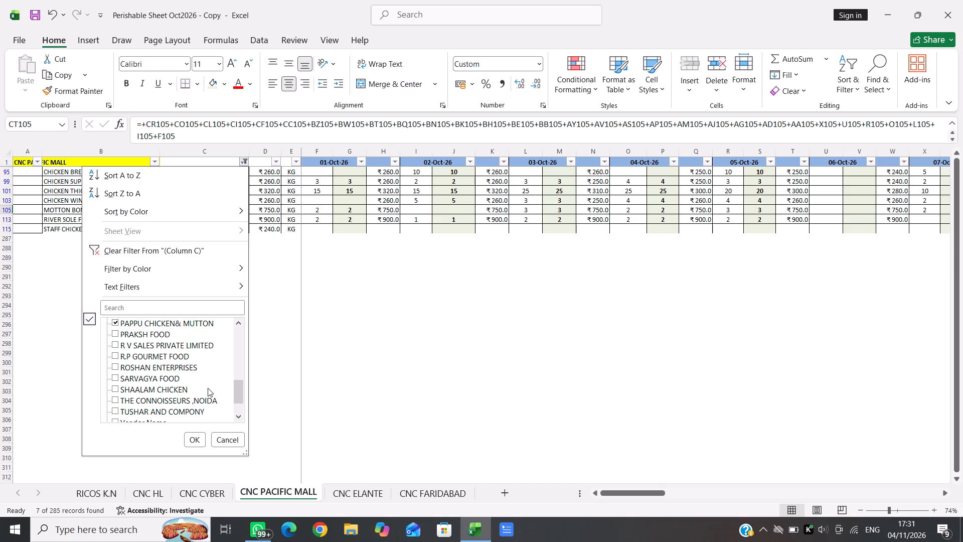
{"action": "scroll", "coordinate": [208, 388], "scroll_direction": "up", "scroll_amount": 1}
{"action": "left_click_drag", "start_coordinate": [238, 388], "coordinate": [238, 383]}
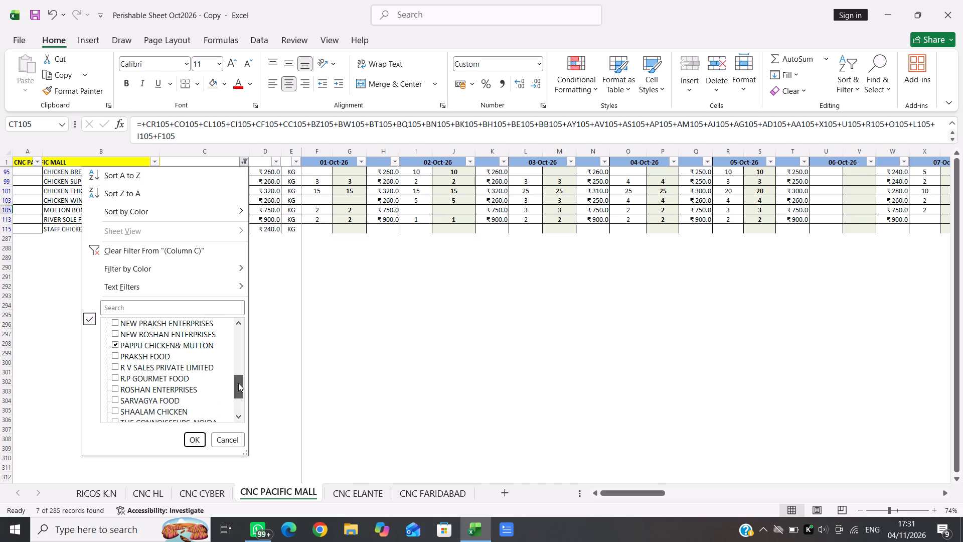
{"action": "left_click_drag", "start_coordinate": [238, 383], "coordinate": [238, 381]}
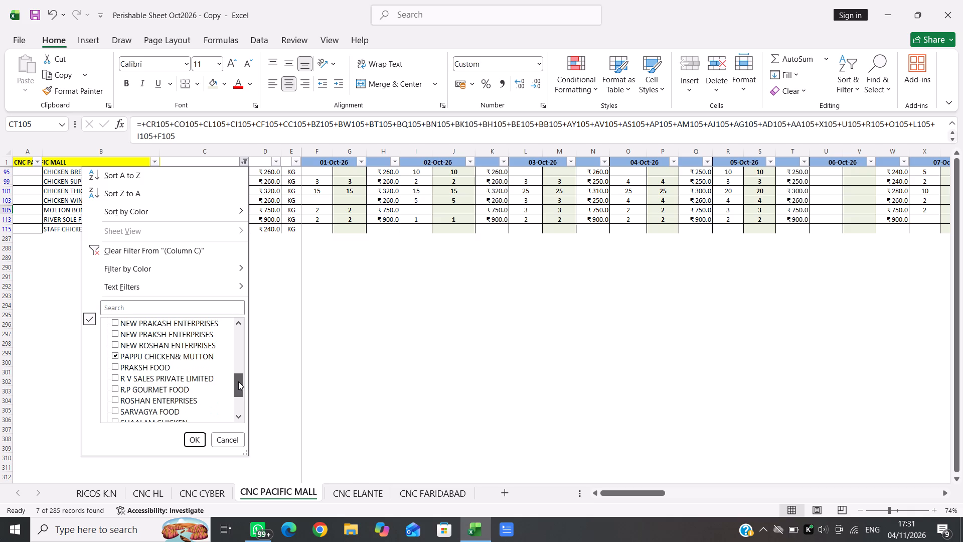
{"action": "left_click_drag", "start_coordinate": [238, 381], "coordinate": [238, 376]}
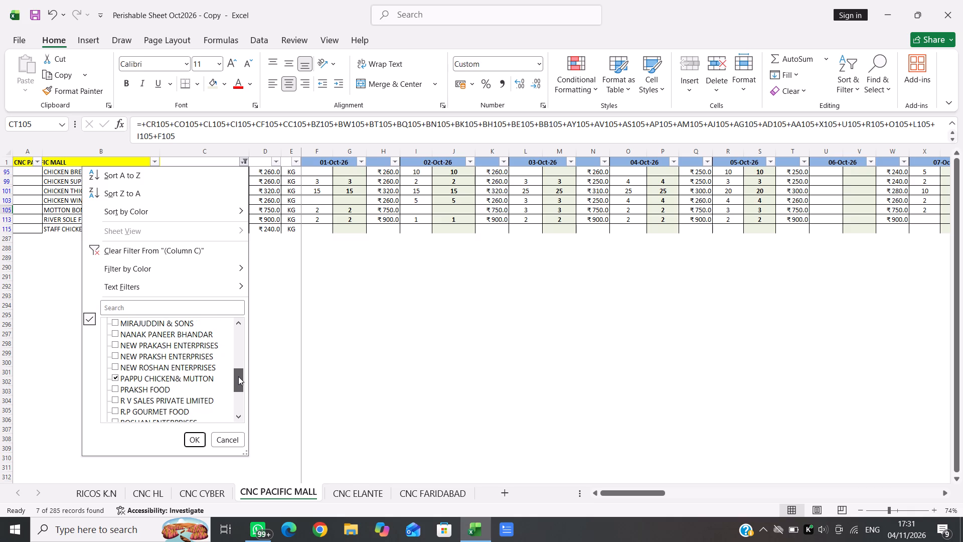
{"action": "left_click_drag", "start_coordinate": [238, 376], "coordinate": [238, 370]}
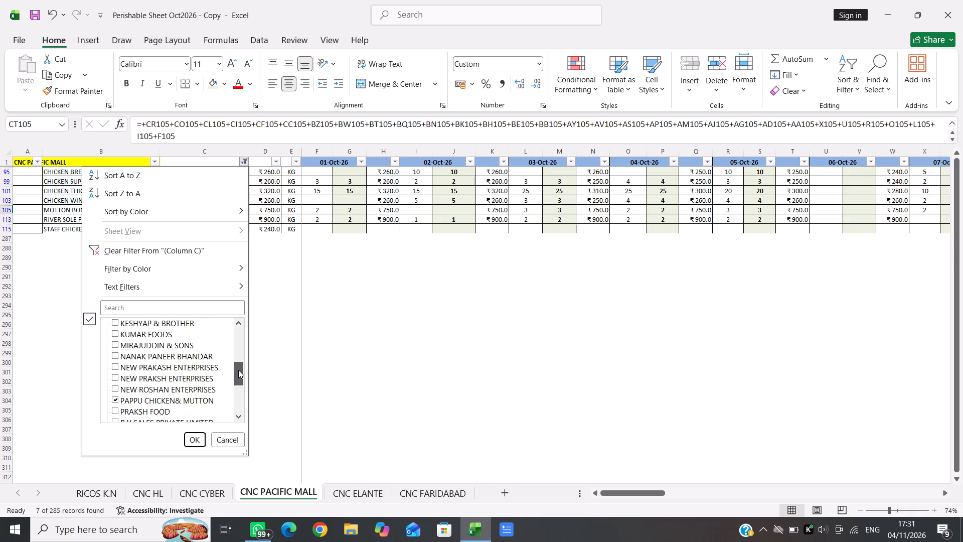
{"action": "left_click_drag", "start_coordinate": [238, 370], "coordinate": [239, 357]}
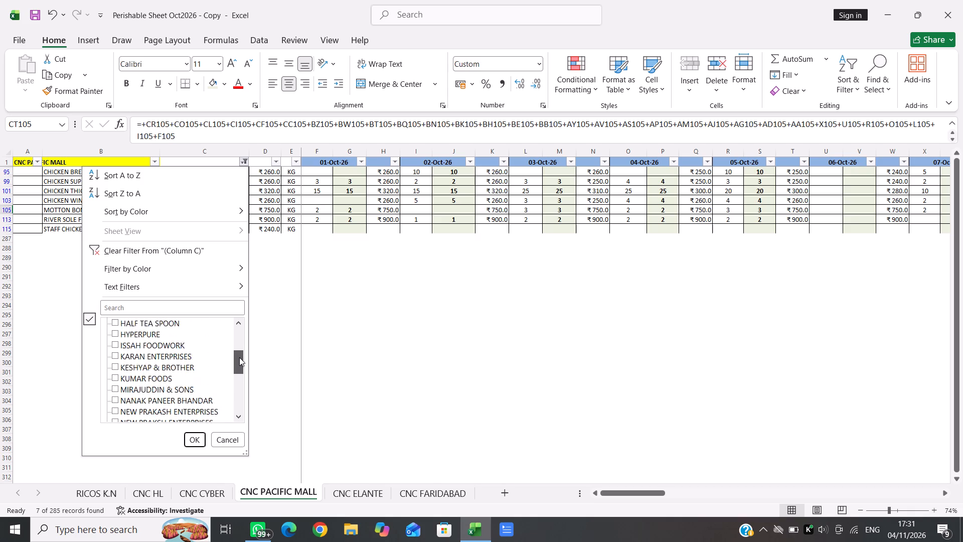
{"action": "left_click_drag", "start_coordinate": [239, 357], "coordinate": [243, 342]}
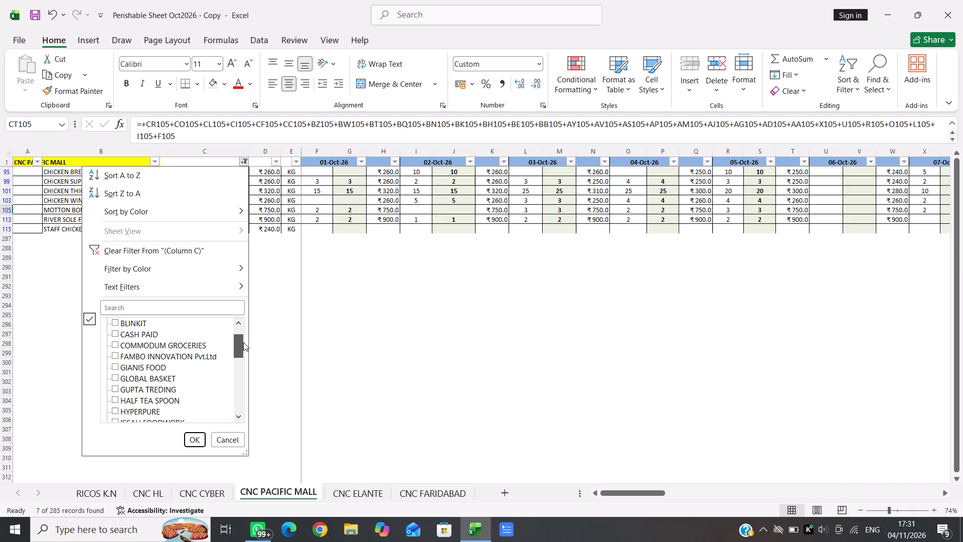
{"action": "left_click_drag", "start_coordinate": [243, 342], "coordinate": [246, 334]}
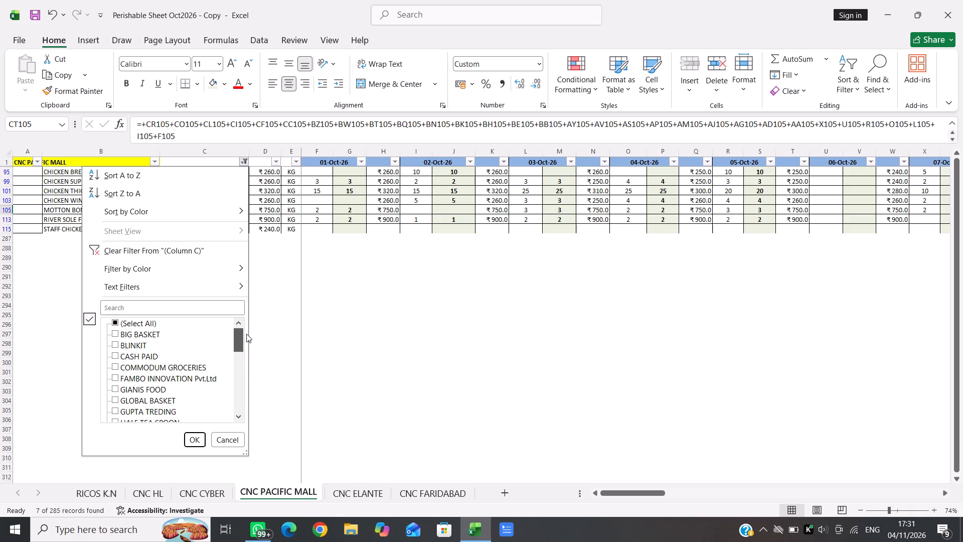
{"action": "left_click_drag", "start_coordinate": [246, 334], "coordinate": [246, 333]}
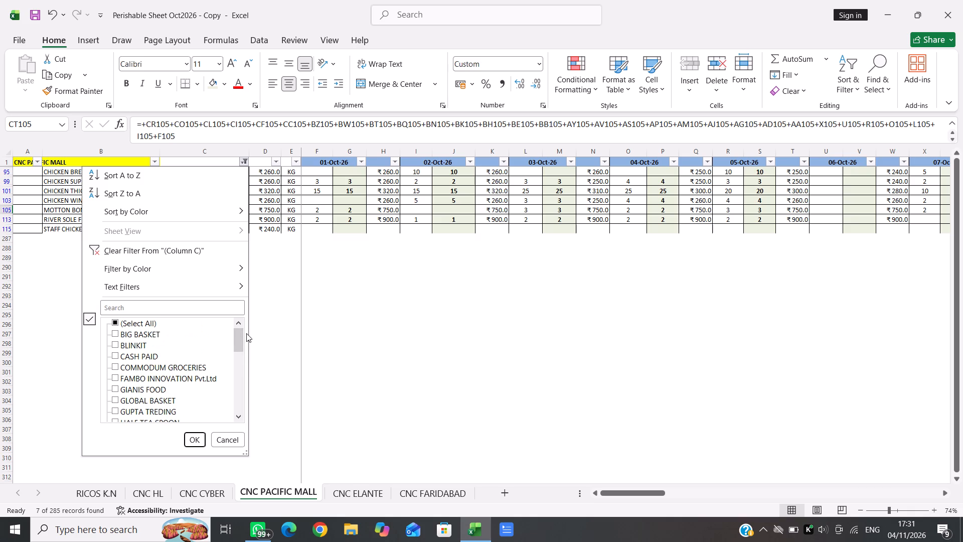
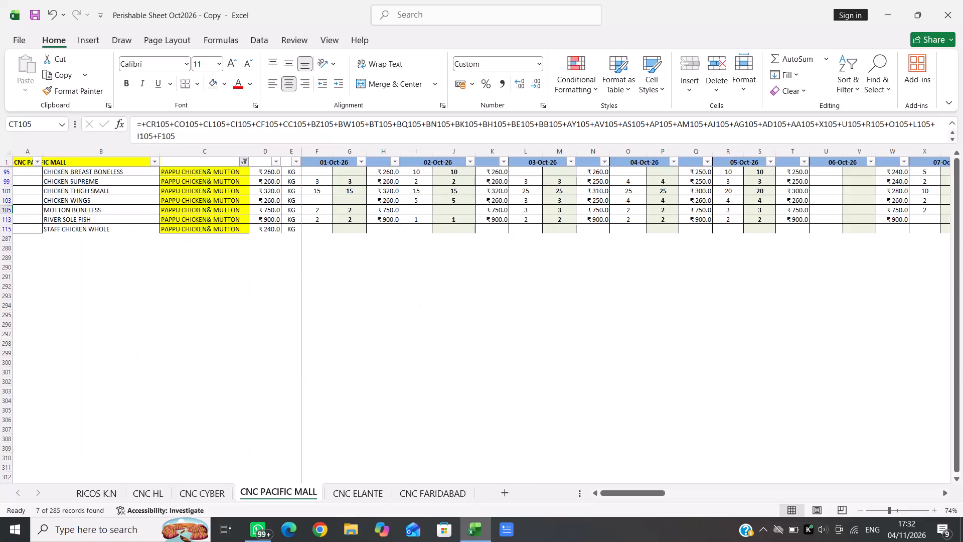
Search the vendor column's filter list on the CNC PACIFIC MALL sheet for GURU, repeating the search once.
{"action": "scroll", "coordinate": [415, 299], "scroll_direction": "up", "scroll_amount": 4}
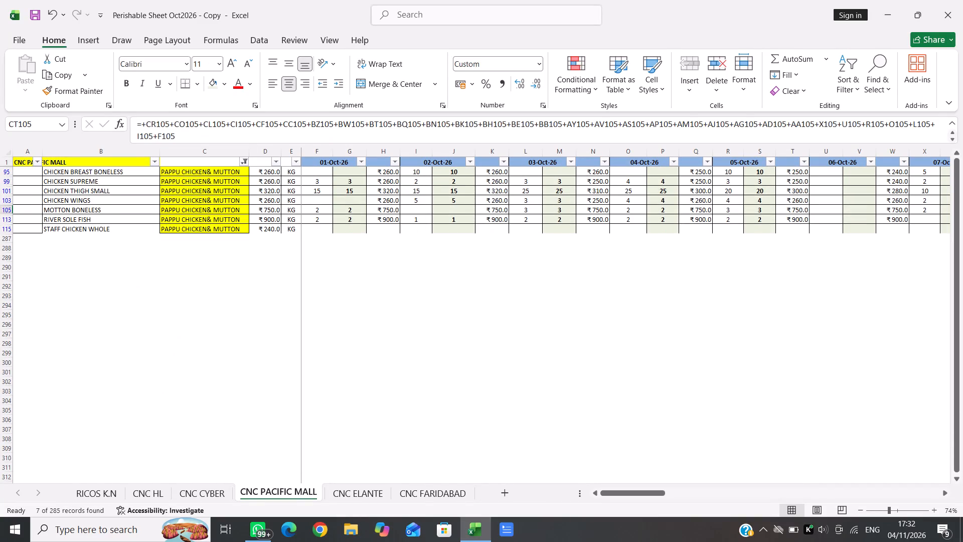
{"action": "left_click", "coordinate": [245, 162]}
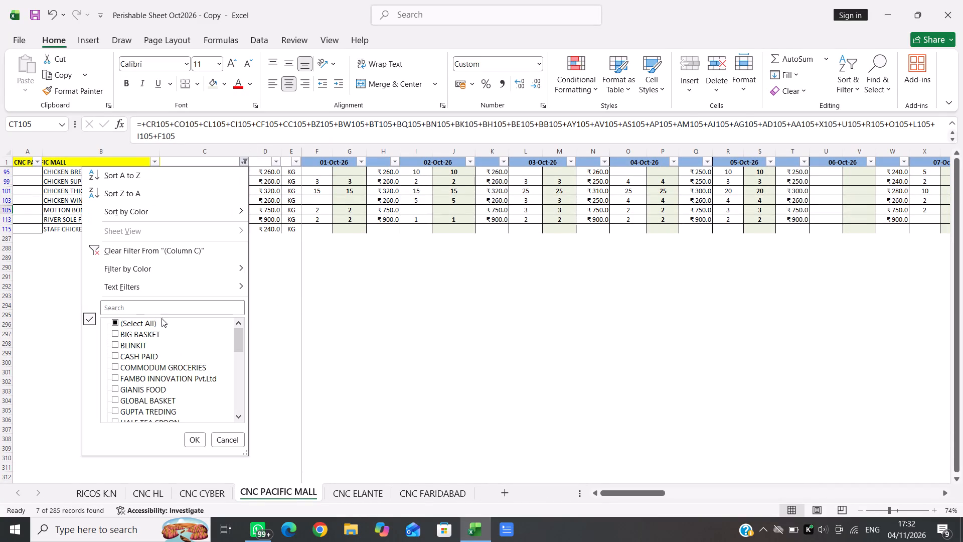
{"action": "left_click", "coordinate": [180, 308]}
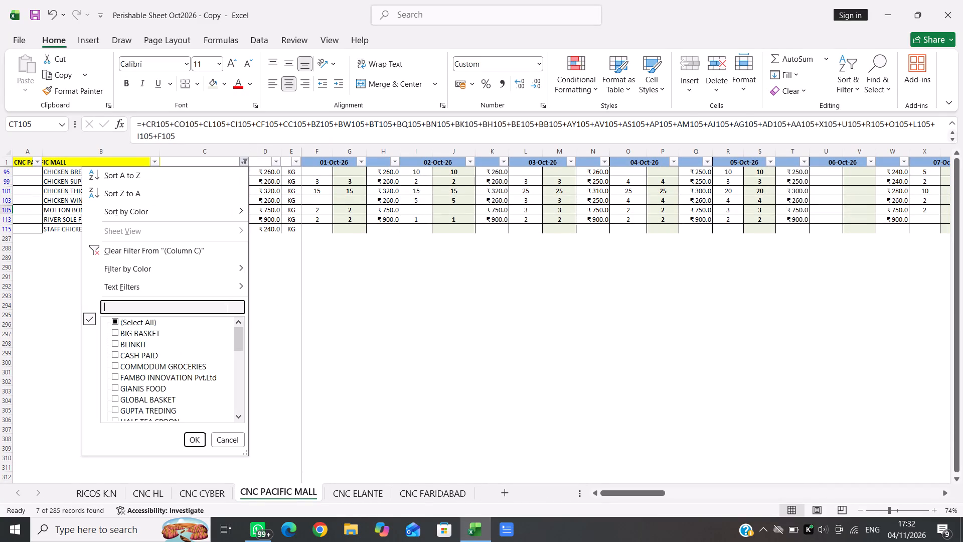
{"action": "type", "text": "GU"}
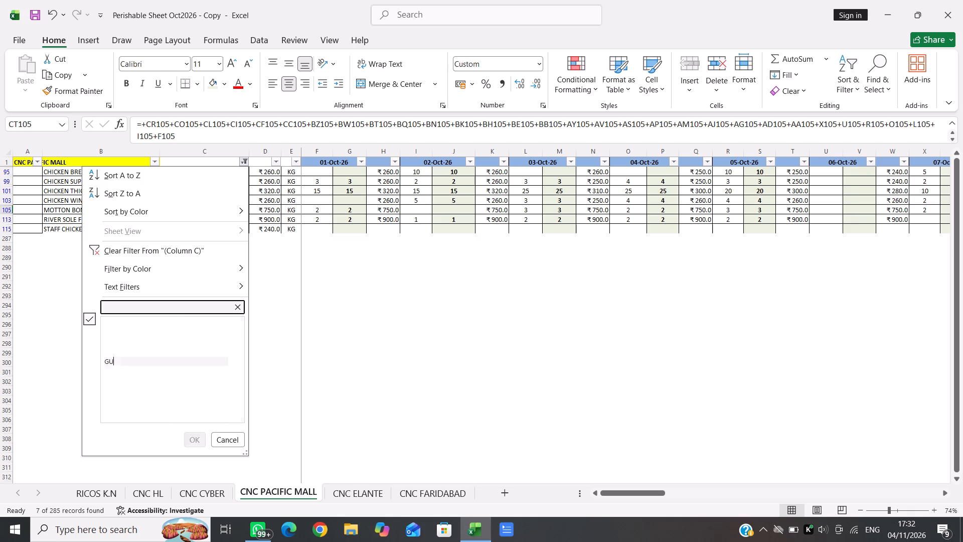
{"action": "type", "text": "RU"}
{"action": "key", "text": "Return"}
{"action": "left_click", "coordinate": [240, 307]}
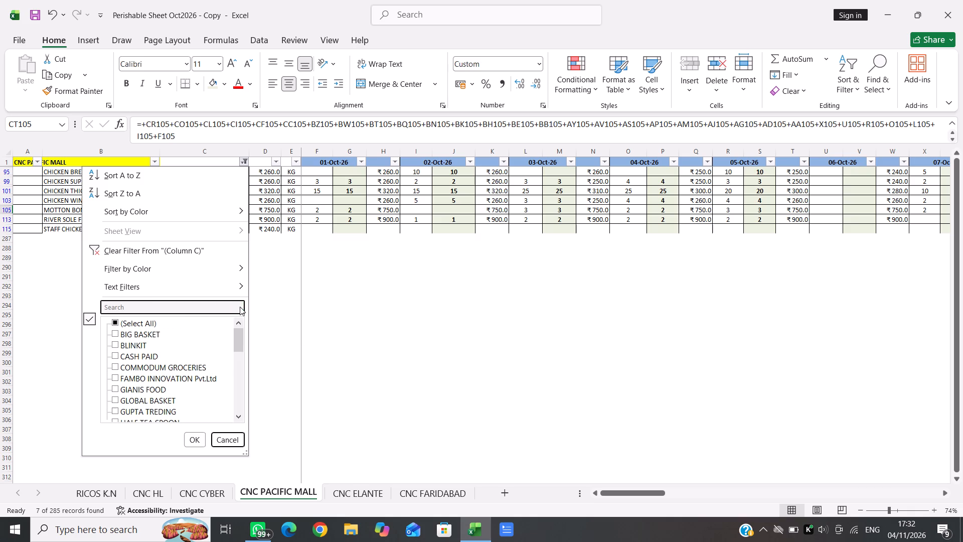
{"action": "left_click", "coordinate": [300, 278]}
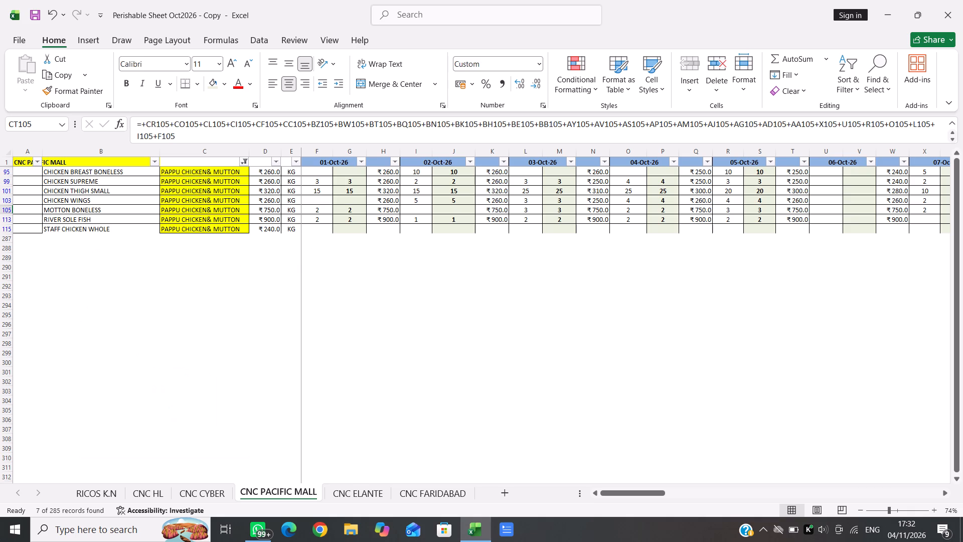
{"action": "left_click", "coordinate": [245, 164]}
{"action": "left_click", "coordinate": [201, 312]}
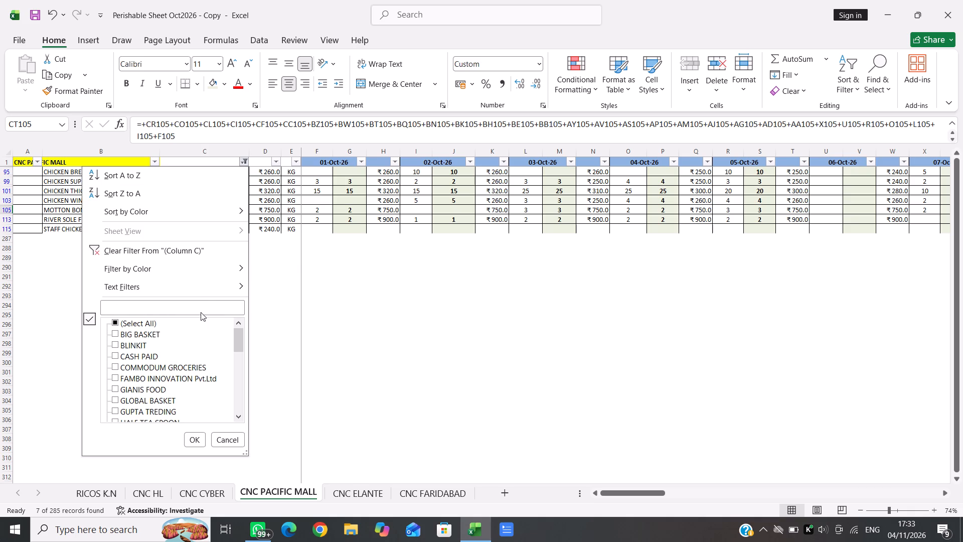
{"action": "left_click", "coordinate": [201, 312]}
{"action": "left_click", "coordinate": [198, 306]}
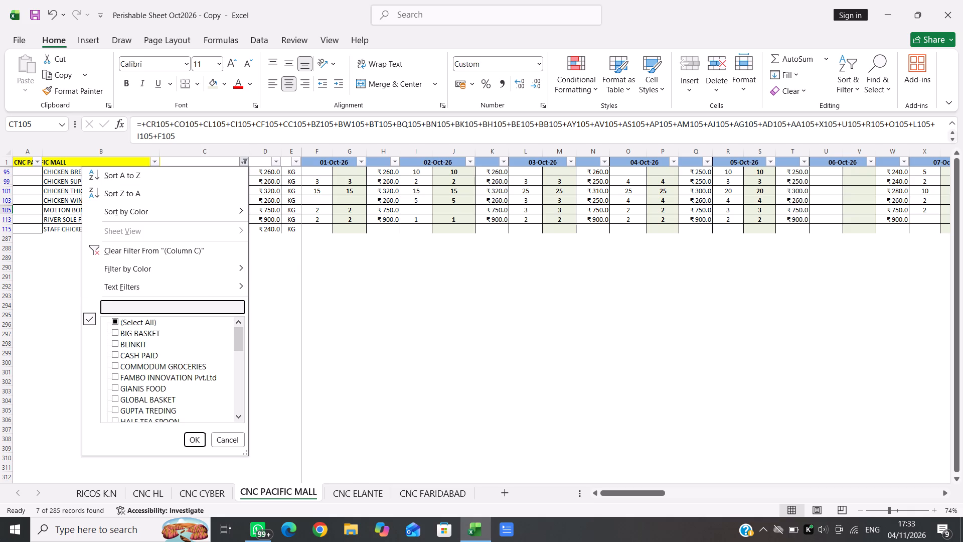
{"action": "type", "text": "GU"}
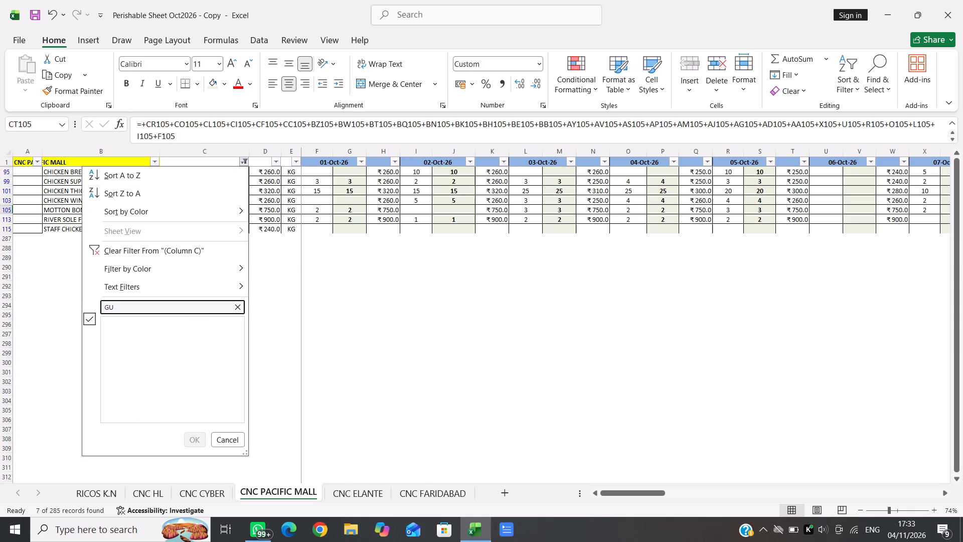
{"action": "type", "text": "RU"}
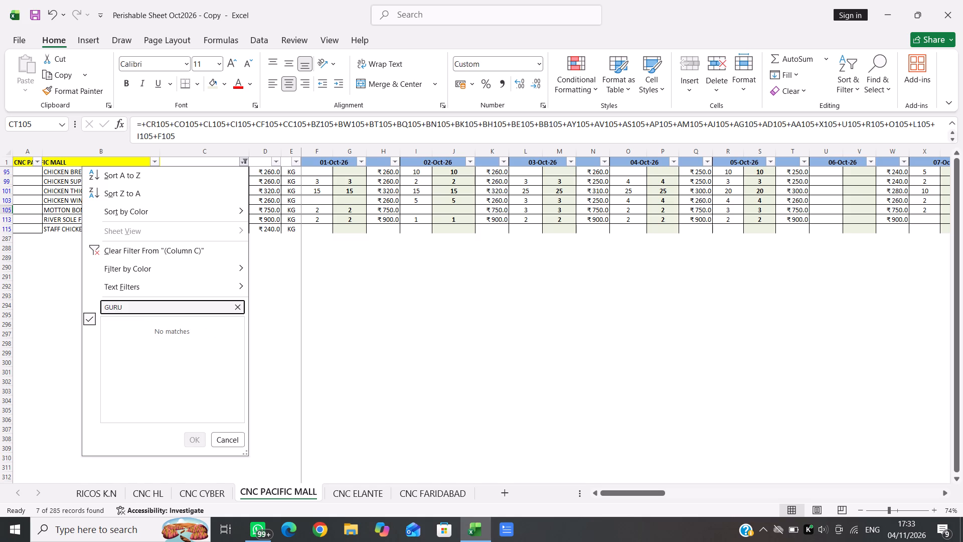
Filter the vendor column using the search text NANA instead, to show only NANAK PANEER BHANDAR.
{"action": "key", "text": "BackSpace"}
{"action": "key", "text": "BackSpace"}
{"action": "key", "text": "BackSpace"}
{"action": "key", "text": "BackSpace"}
{"action": "type", "text": "NA"}
{"action": "type", "text": "NA"}
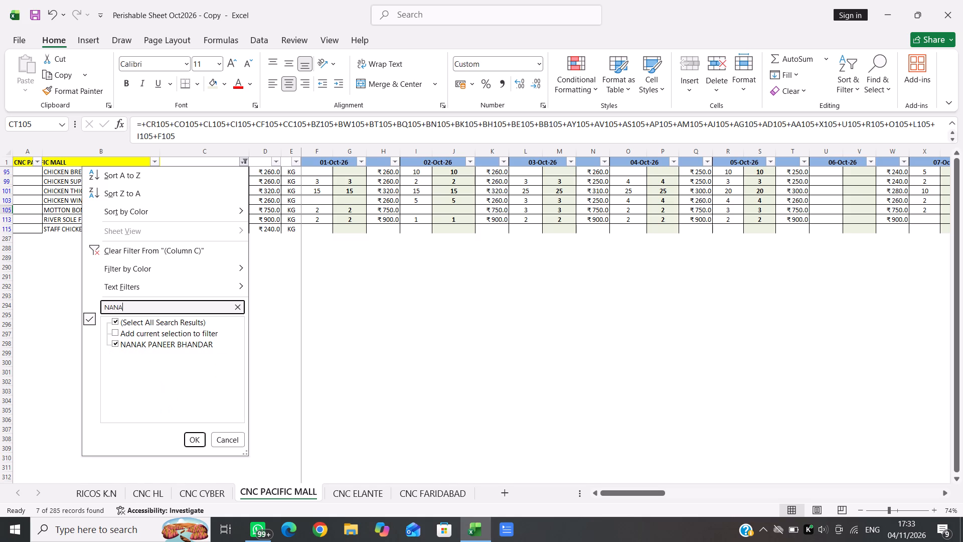
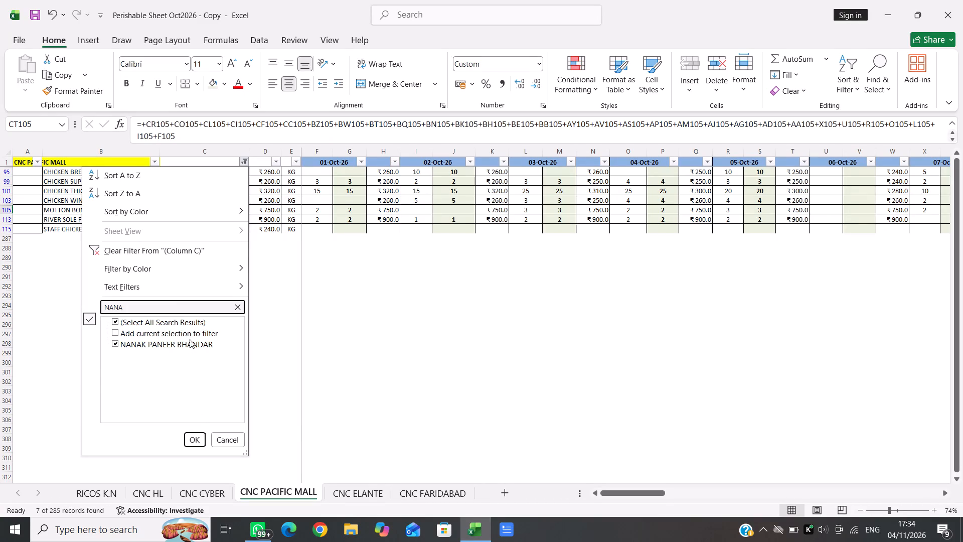
Apply the vendor filter so the CNC PACIFIC MALL sheet lists only NANAK PANEER BHANDAR items.
{"action": "left_click", "coordinate": [199, 438]}
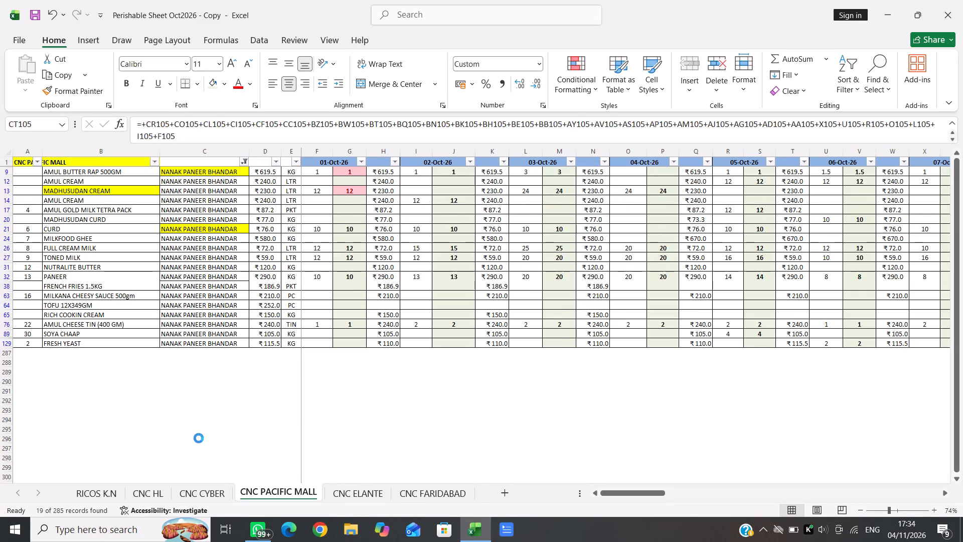
Examine NANAK PANEER BHANDAR's daily rates and quantities across October 2026, through to the MTD columns.
{"action": "scroll", "coordinate": [515, 290], "scroll_direction": "left", "scroll_amount": 10}
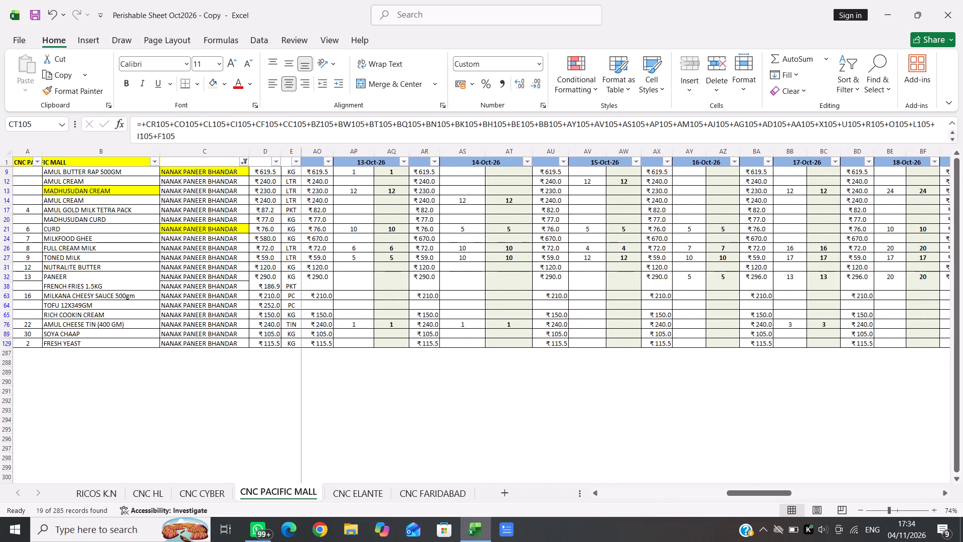
{"action": "scroll", "coordinate": [515, 290], "scroll_direction": "left", "scroll_amount": 13}
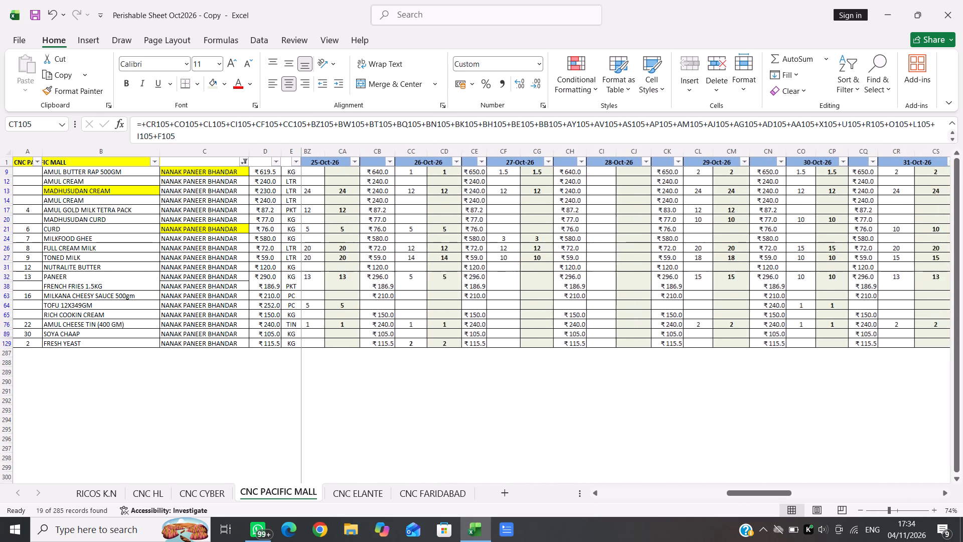
{"action": "scroll", "coordinate": [515, 290], "scroll_direction": "left", "scroll_amount": 3}
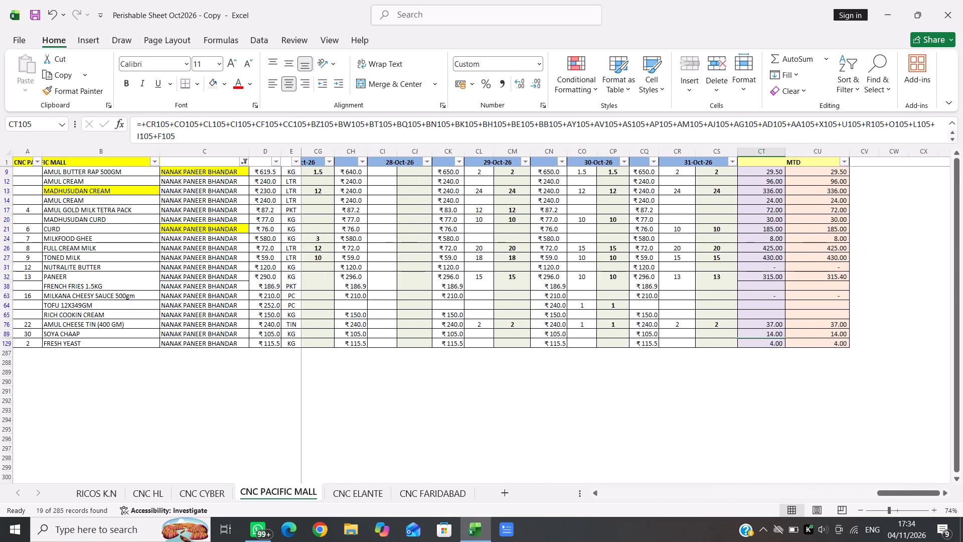
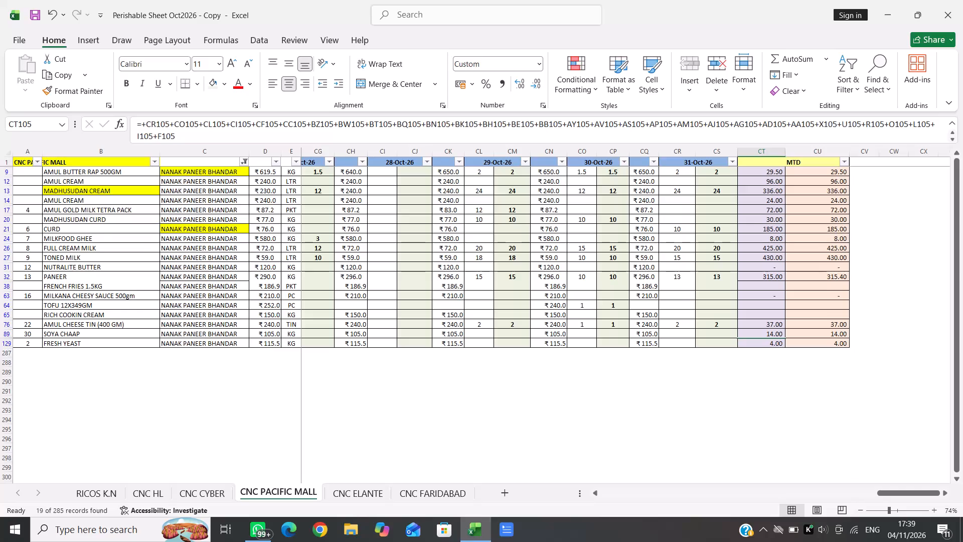
Recheck NANAK PANEER BHANDAR's daily rates and quantities on CNC PACIFIC MALL, including the 30-Oct-26 TOFU 12X349GM entry and the MTD columns.
{"action": "left_click", "coordinate": [583, 302]}
{"action": "scroll", "coordinate": [583, 302], "scroll_direction": "right", "scroll_amount": 3}
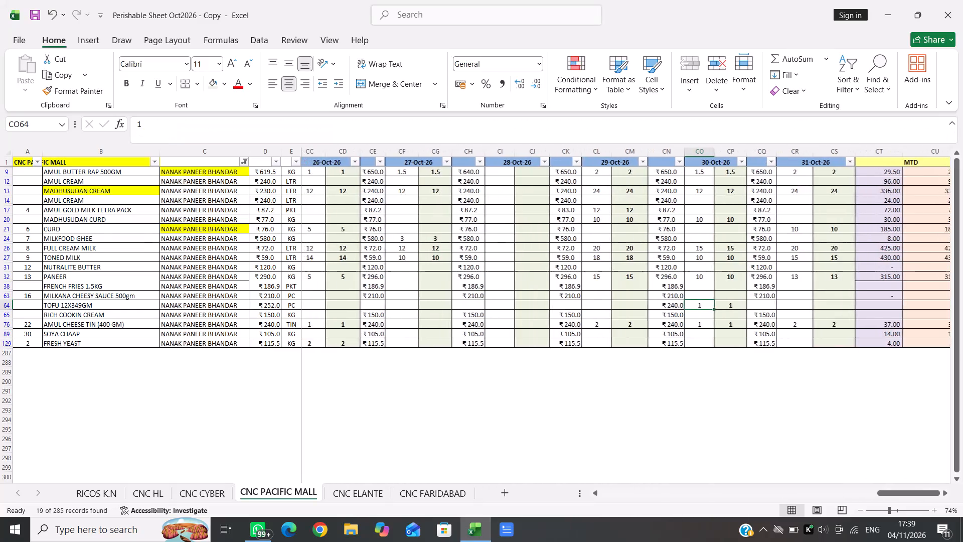
{"action": "scroll", "coordinate": [583, 302], "scroll_direction": "right", "scroll_amount": 11}
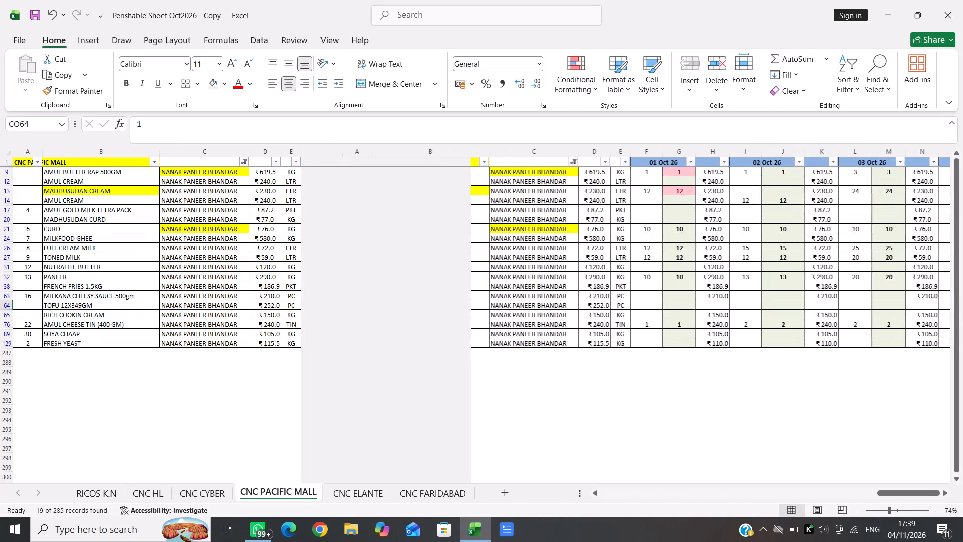
{"action": "scroll", "coordinate": [583, 302], "scroll_direction": "right", "scroll_amount": 1}
{"action": "scroll", "coordinate": [583, 302], "scroll_direction": "up", "scroll_amount": 1}
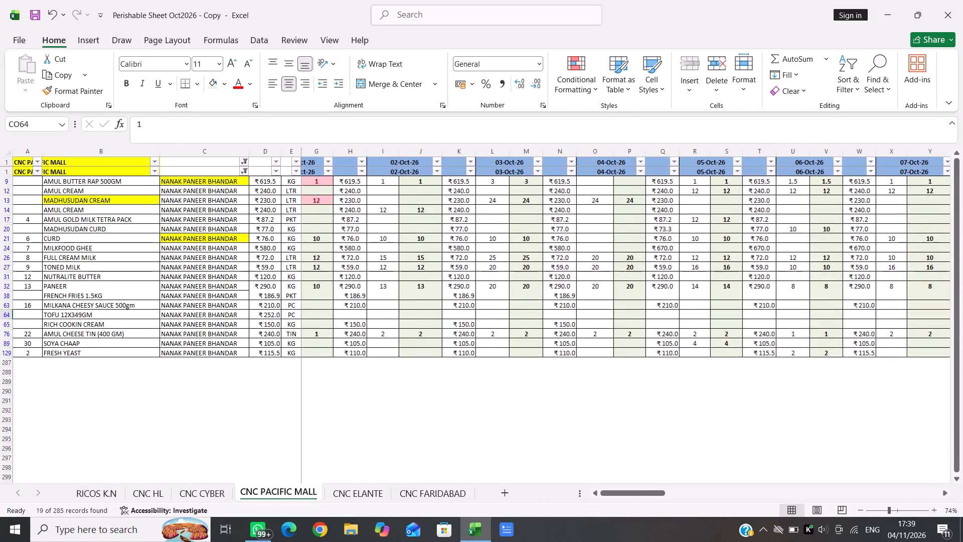
{"action": "scroll", "coordinate": [583, 302], "scroll_direction": "right", "scroll_amount": 5}
{"action": "scroll", "coordinate": [583, 302], "scroll_direction": "left", "scroll_amount": 1}
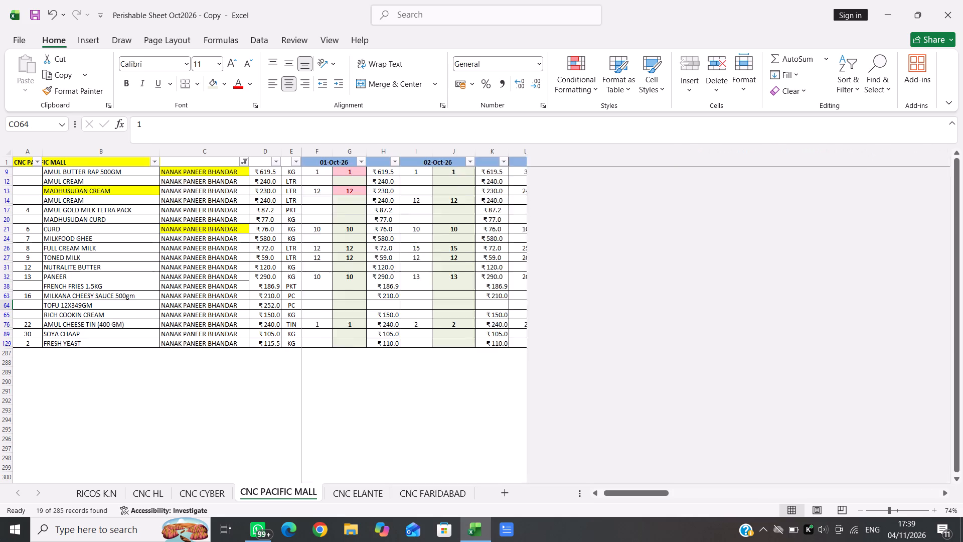
{"action": "scroll", "coordinate": [583, 302], "scroll_direction": "left", "scroll_amount": 17}
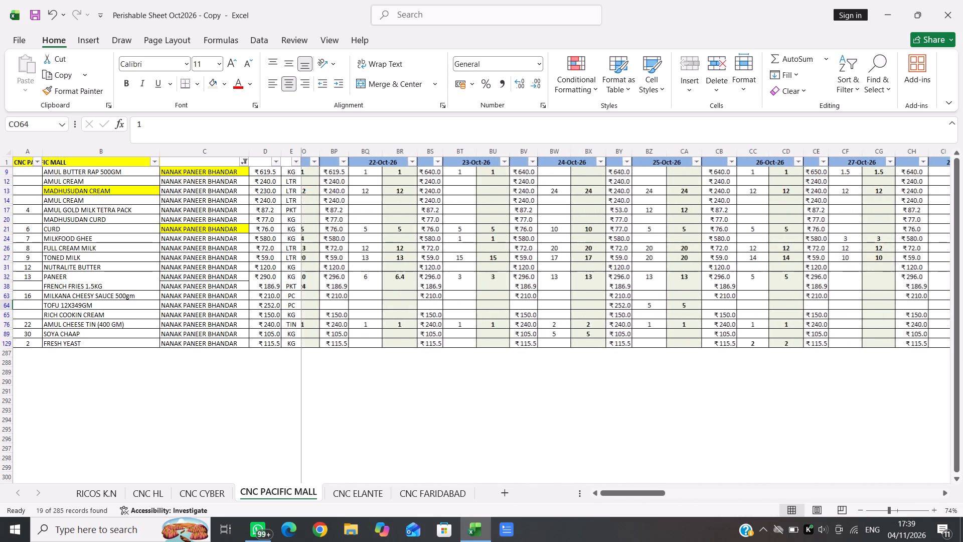
{"action": "scroll", "coordinate": [583, 302], "scroll_direction": "left", "scroll_amount": 5}
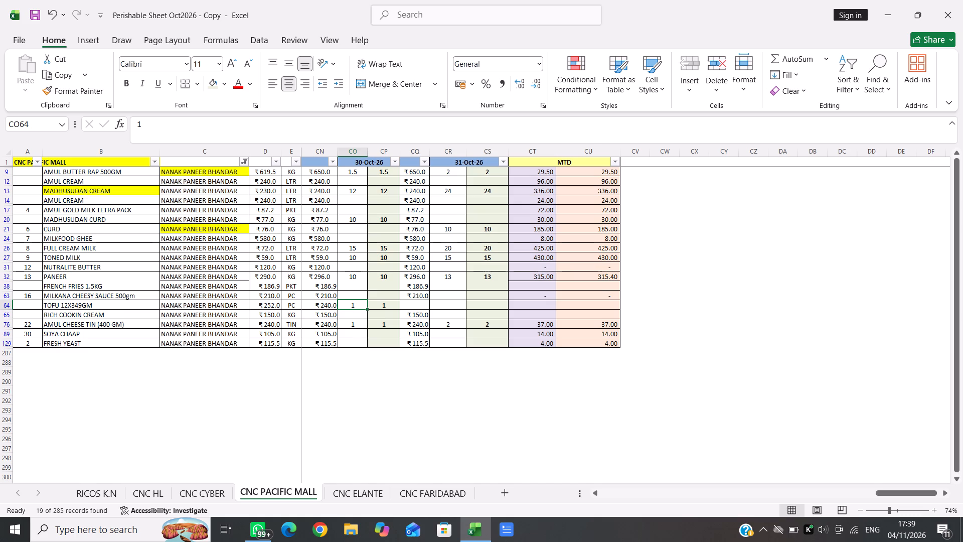
{"action": "scroll", "coordinate": [481, 339], "scroll_direction": "right", "scroll_amount": 3}
{"action": "scroll", "coordinate": [481, 339], "scroll_direction": "up", "scroll_amount": 1}
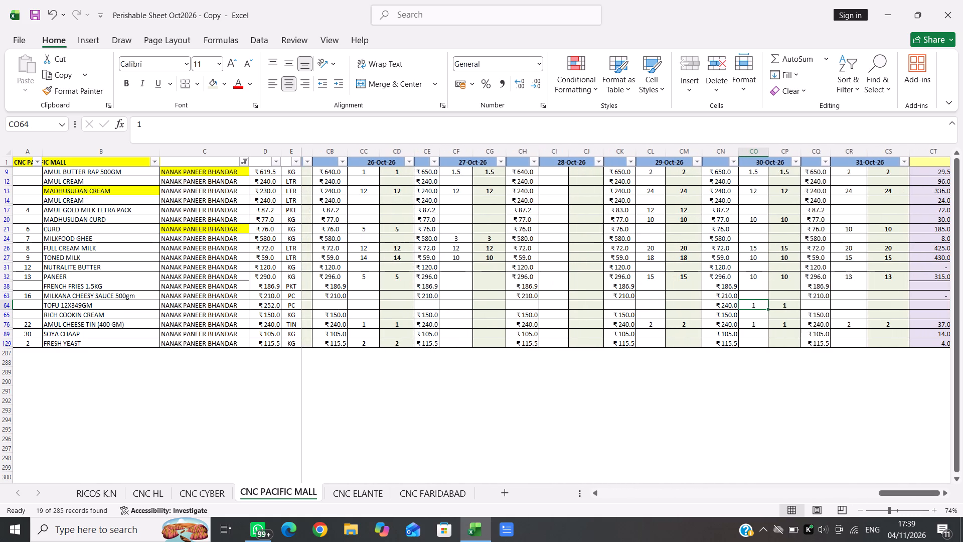
{"action": "scroll", "coordinate": [481, 339], "scroll_direction": "up", "scroll_amount": 1}
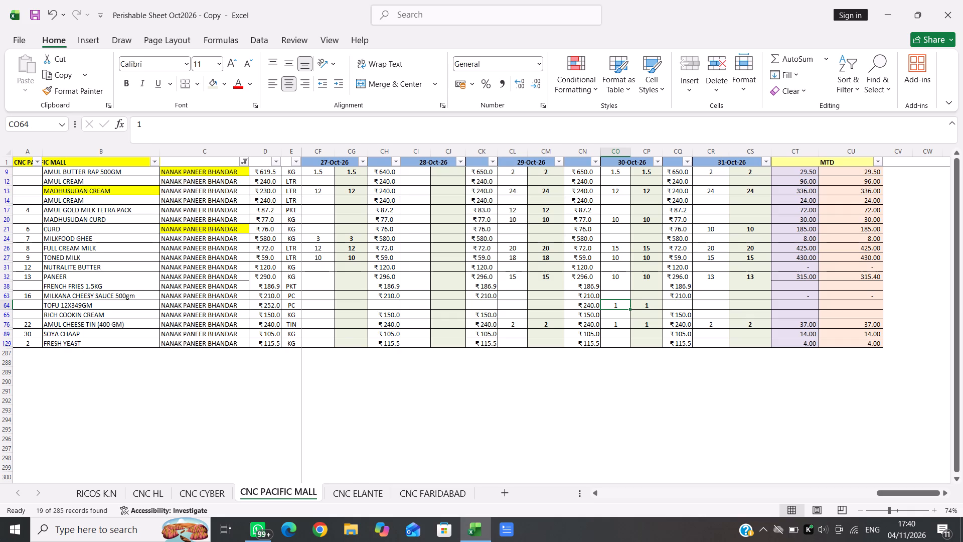
{"action": "scroll", "coordinate": [481, 339], "scroll_direction": "left", "scroll_amount": 1}
{"action": "scroll", "coordinate": [481, 339], "scroll_direction": "up", "scroll_amount": 1}
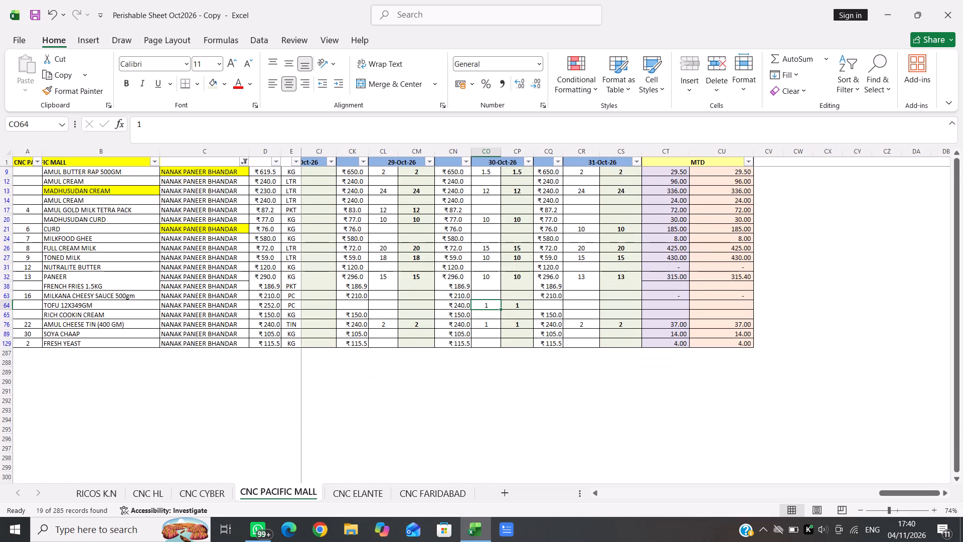
{"action": "scroll", "coordinate": [481, 339], "scroll_direction": "right", "scroll_amount": 1}
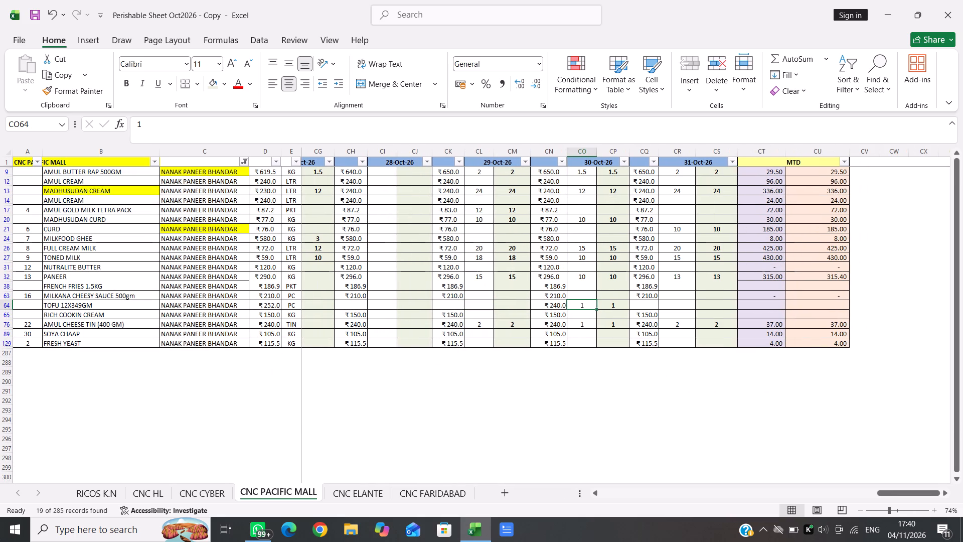
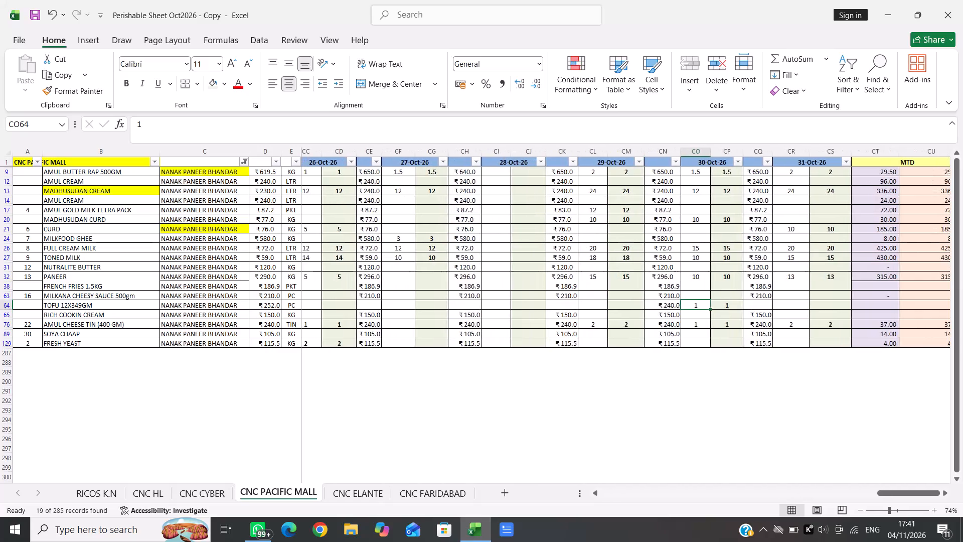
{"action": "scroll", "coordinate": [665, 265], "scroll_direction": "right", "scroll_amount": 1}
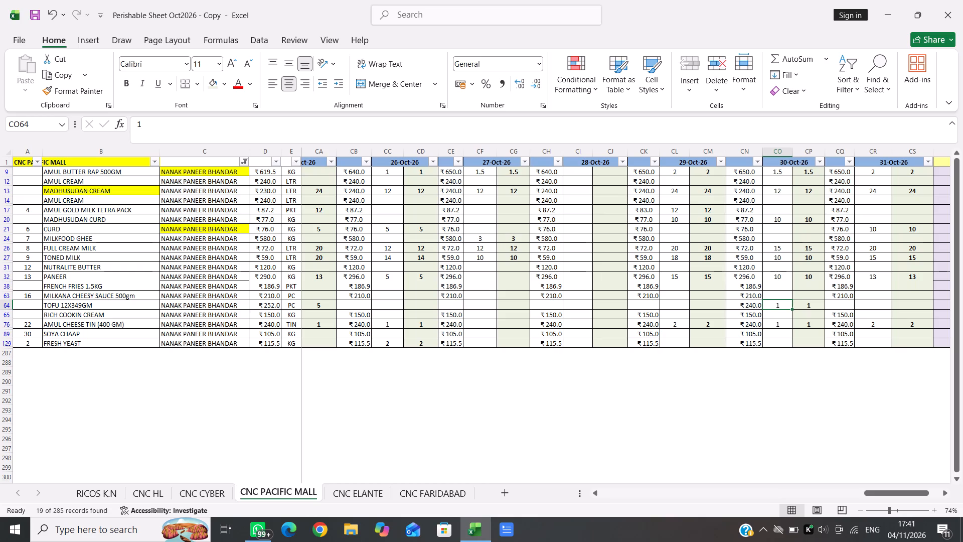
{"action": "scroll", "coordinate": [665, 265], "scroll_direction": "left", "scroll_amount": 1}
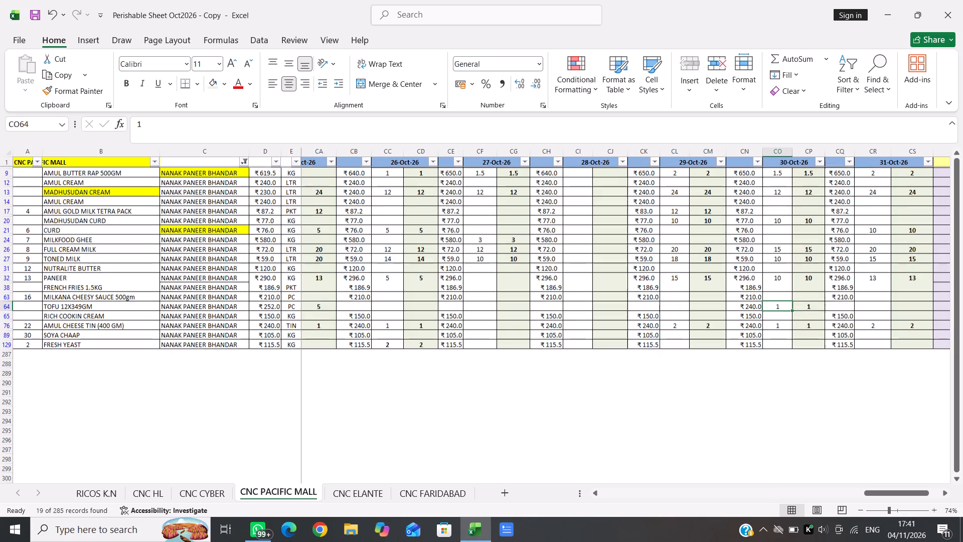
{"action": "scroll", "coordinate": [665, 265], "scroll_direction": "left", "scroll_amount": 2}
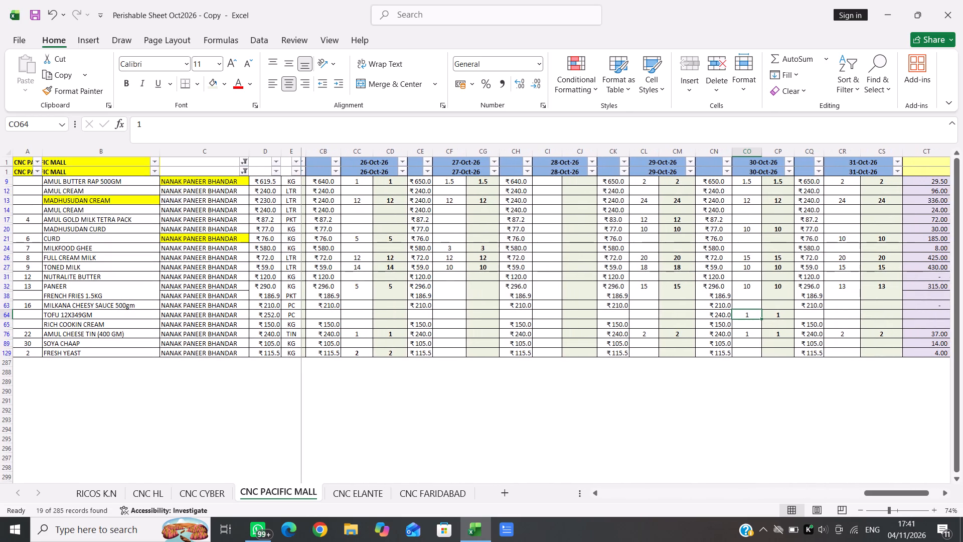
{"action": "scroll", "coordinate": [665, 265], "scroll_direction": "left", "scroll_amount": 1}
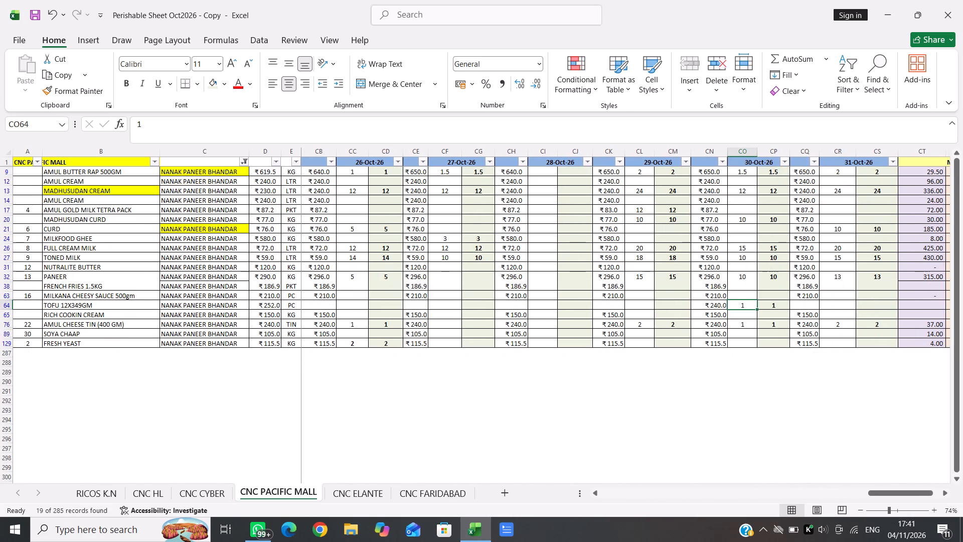
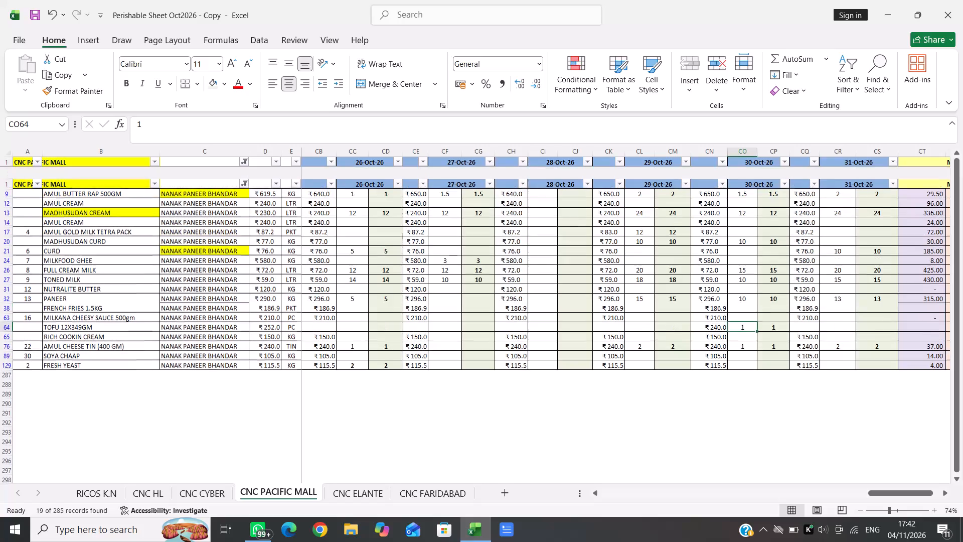
Review the NANAK PANEER BHANDAR quantities for 26-Oct-26 item by item, from Amul Butter Rap 500GM down to Fresh Yeast.
{"action": "scroll", "coordinate": [665, 265], "scroll_direction": "right", "scroll_amount": 1}
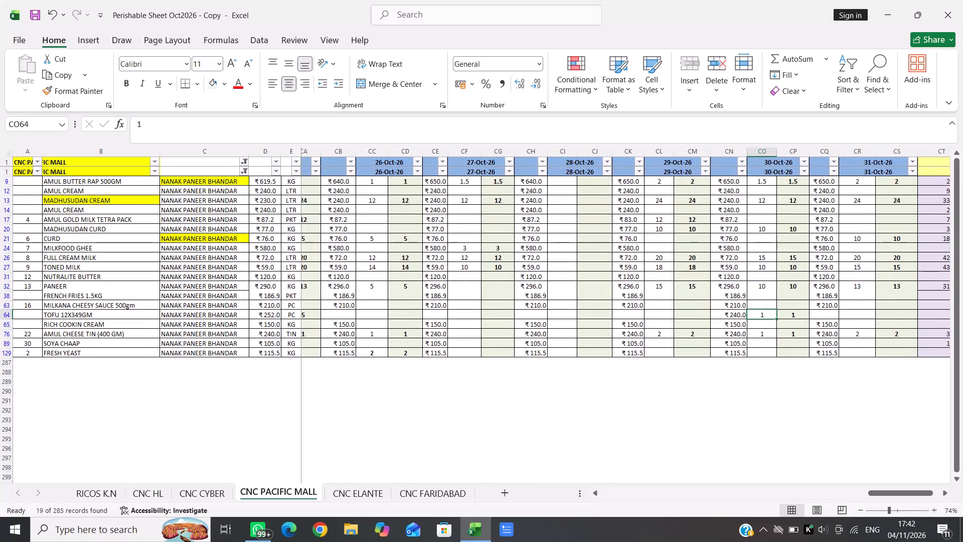
{"action": "scroll", "coordinate": [665, 265], "scroll_direction": "right", "scroll_amount": 1}
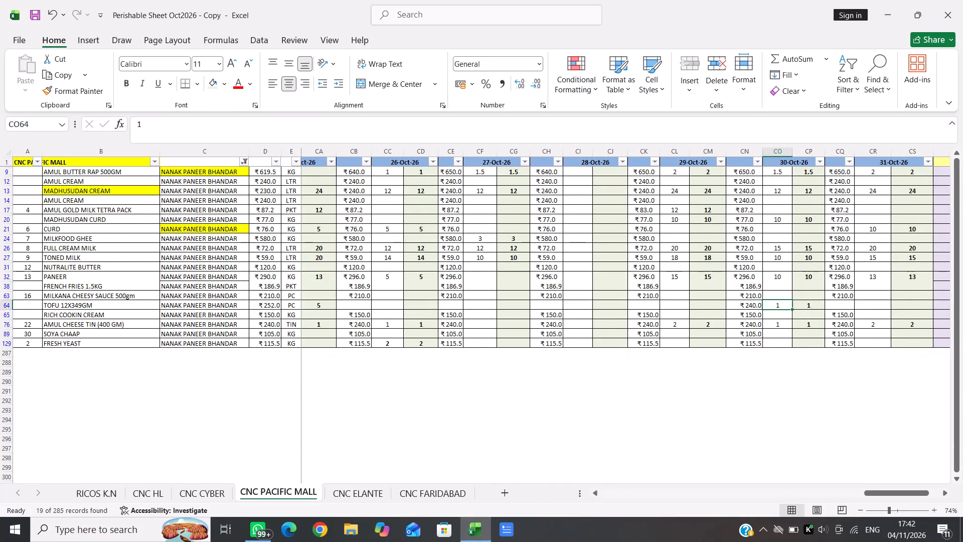
{"action": "key", "text": "Down"}
{"action": "left_click", "coordinate": [352, 215]}
{"action": "scroll", "coordinate": [352, 215], "scroll_direction": "left", "scroll_amount": 1}
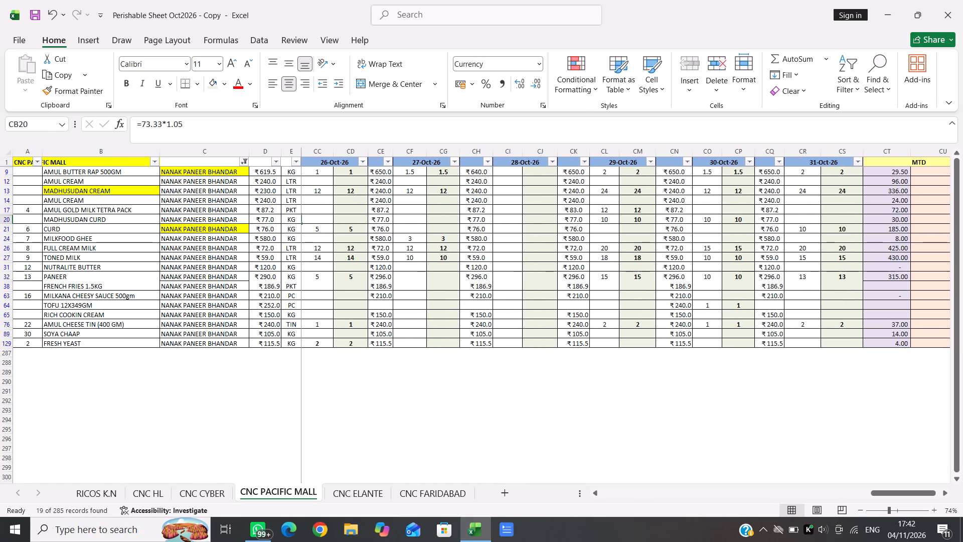
{"action": "left_click", "coordinate": [326, 178]}
{"action": "key", "text": "Down"}
{"action": "key", "text": "Down"}
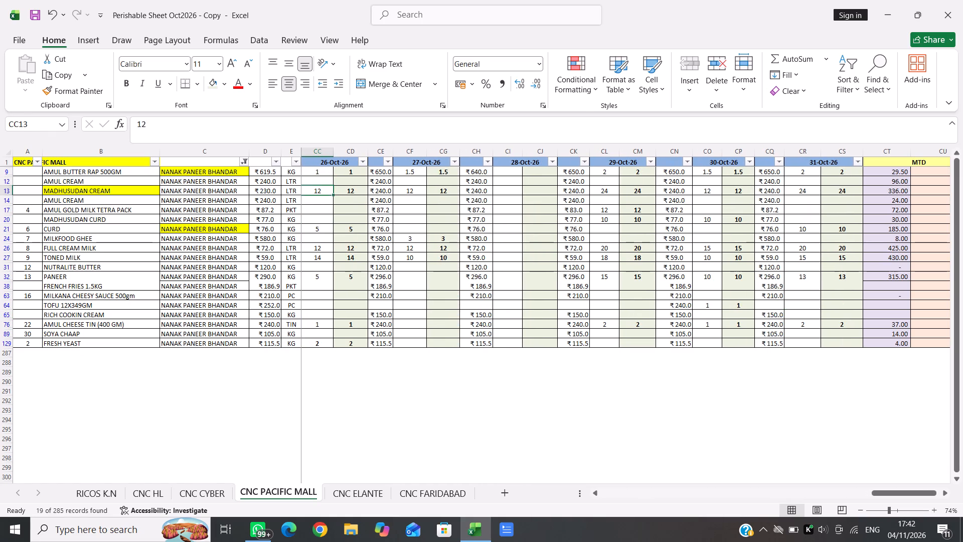
{"action": "key", "text": "Down"}
{"action": "key", "text": "Down"}
{"action": "key", "text": "Down"}
{"action": "key", "text": "Down"}
{"action": "key", "text": "Down"}
{"action": "key", "text": "Down"}
{"action": "key", "text": "Down"}
{"action": "key", "text": "Down"}
{"action": "key", "text": "Down"}
{"action": "key", "text": "Down"}
{"action": "key", "text": "Down"}
{"action": "key", "text": "Up"}
{"action": "key", "text": "Up"}
{"action": "key", "text": "Up"}
{"action": "key", "text": "Up"}
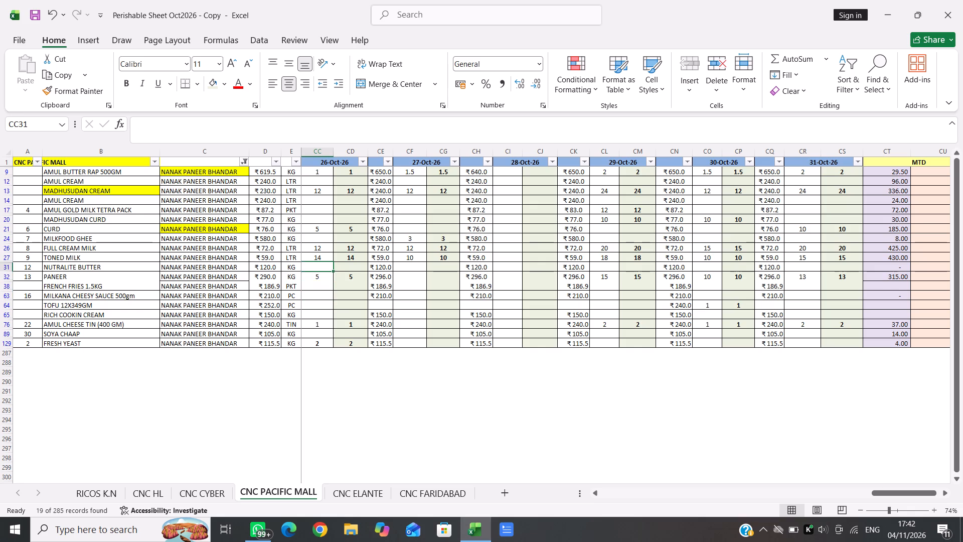
{"action": "key", "text": "Down"}
{"action": "key", "text": "Down"}
{"action": "key", "text": "Down"}
{"action": "key", "text": "Down"}
{"action": "key", "text": "Down"}
{"action": "key", "text": "Down"}
{"action": "key", "text": "Down"}
{"action": "key", "text": "Up"}
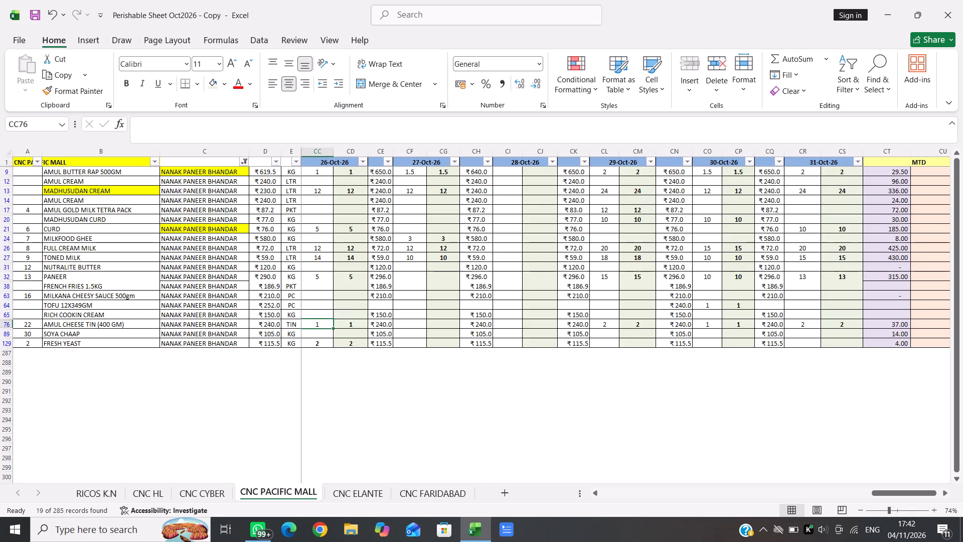
{"action": "key", "text": "Down"}
{"action": "key", "text": "Down"}
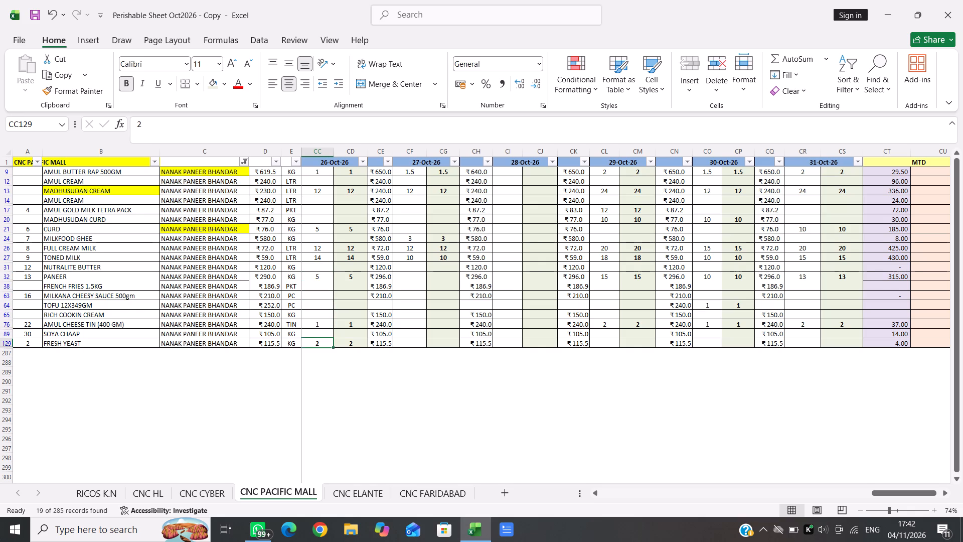
Check the vendor's 25-Oct-26 entries around Soya Chaap and Fresh Yeast, the MTD totals, and the 18 to 24 October columns.
{"action": "key", "text": "Left"}
{"action": "key", "text": "Left"}
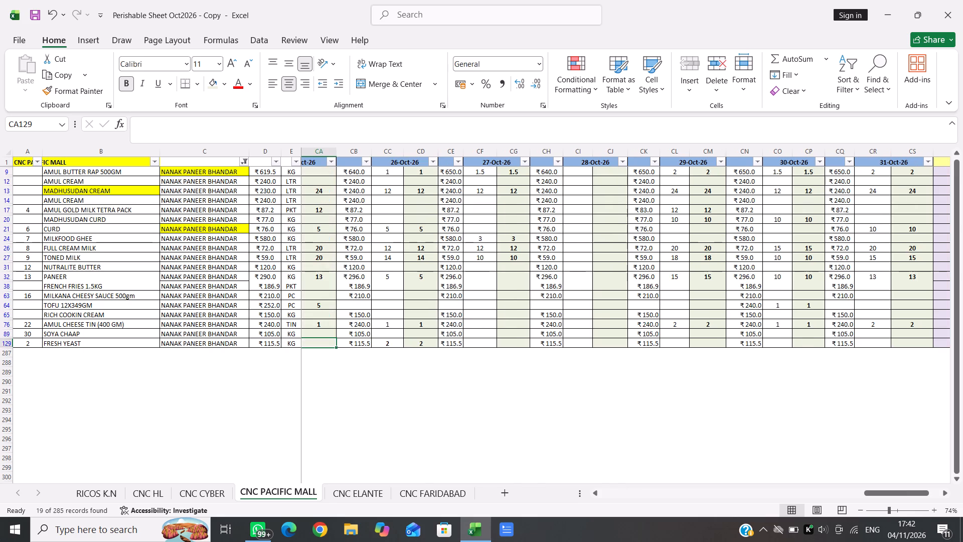
{"action": "key", "text": "Left"}
{"action": "key", "text": "Left"}
{"action": "key", "text": "Right"}
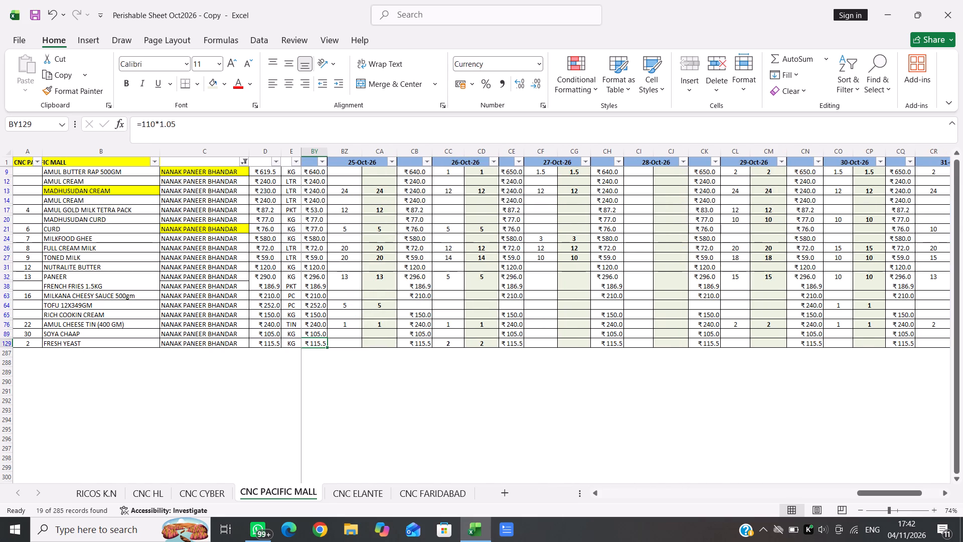
{"action": "key", "text": "Down"}
{"action": "key", "text": "Up"}
{"action": "key", "text": "Up"}
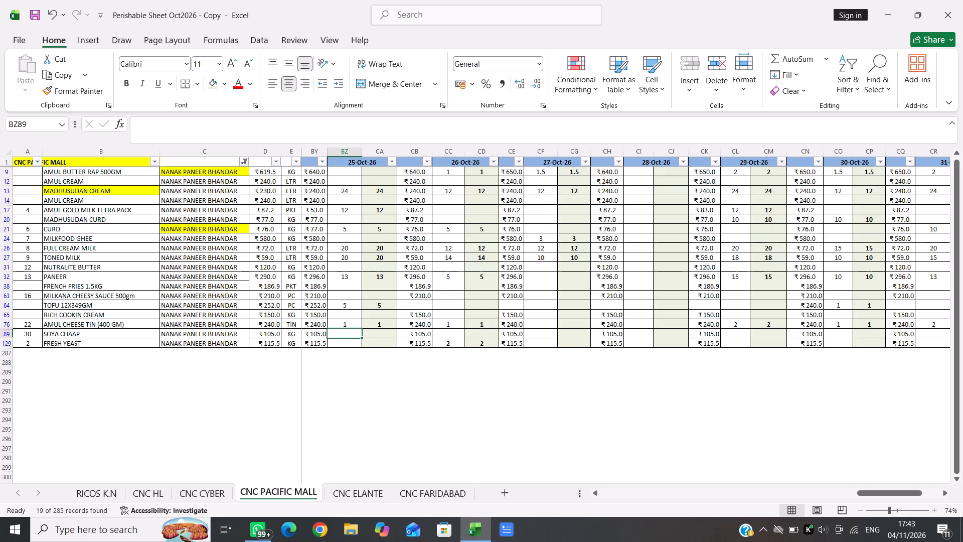
{"action": "scroll", "coordinate": [326, 178], "scroll_direction": "left", "scroll_amount": 4}
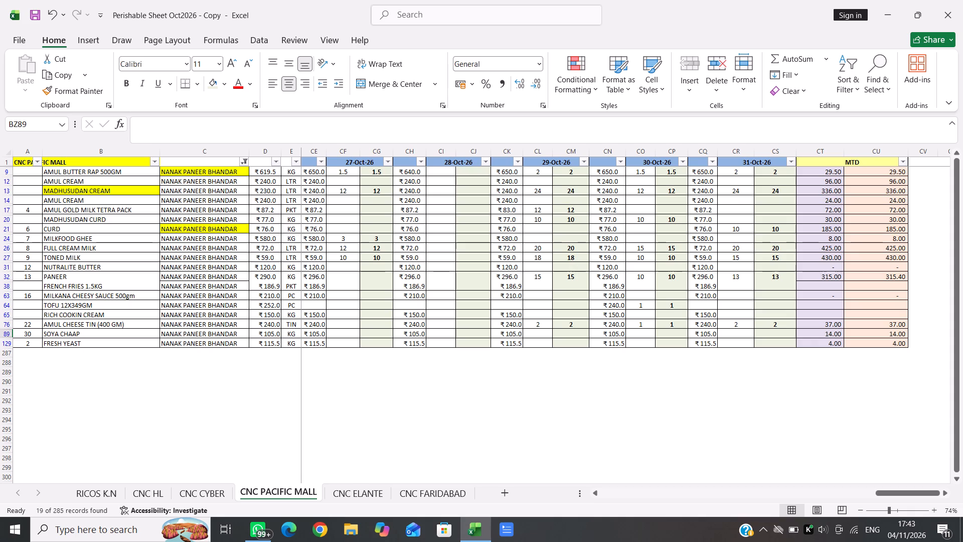
{"action": "scroll", "coordinate": [351, 262], "scroll_direction": "right", "scroll_amount": 7}
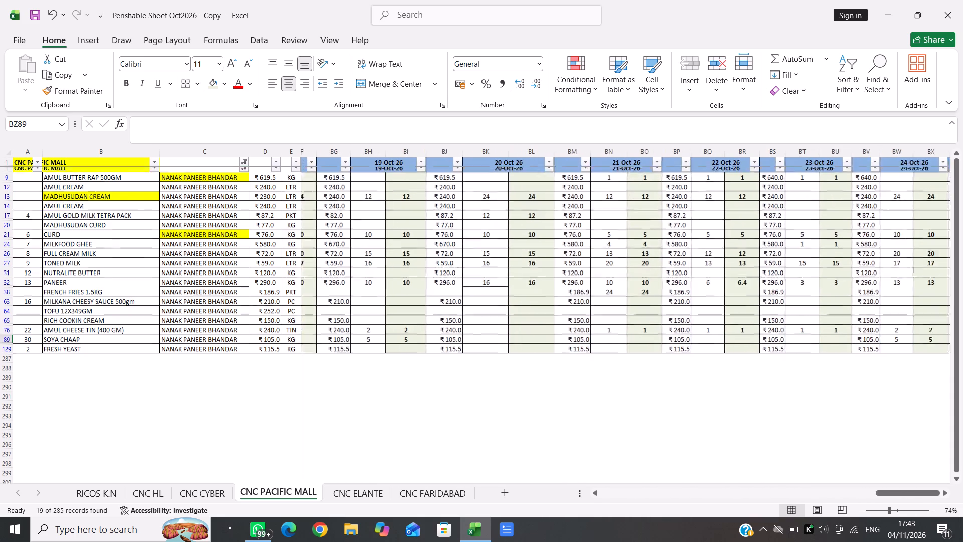
{"action": "scroll", "coordinate": [351, 262], "scroll_direction": "right", "scroll_amount": 1}
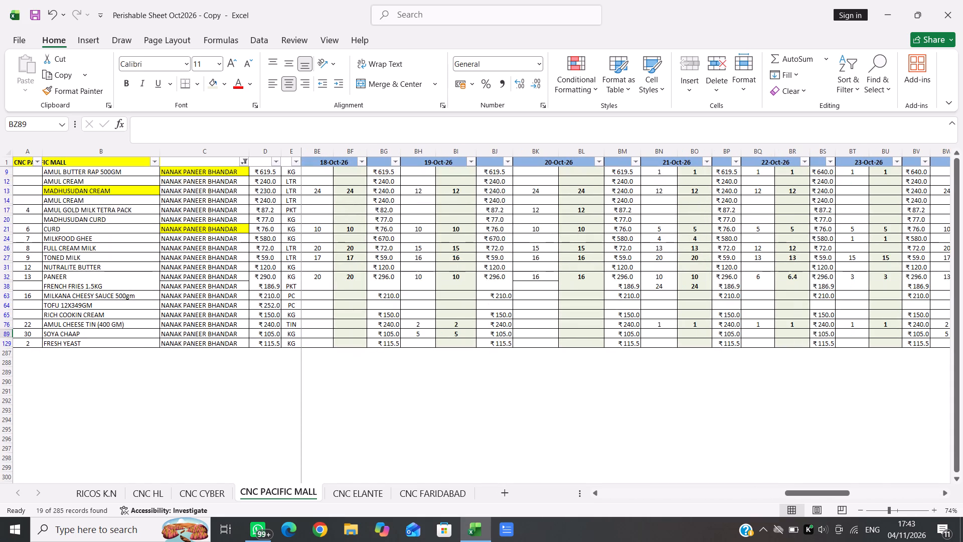
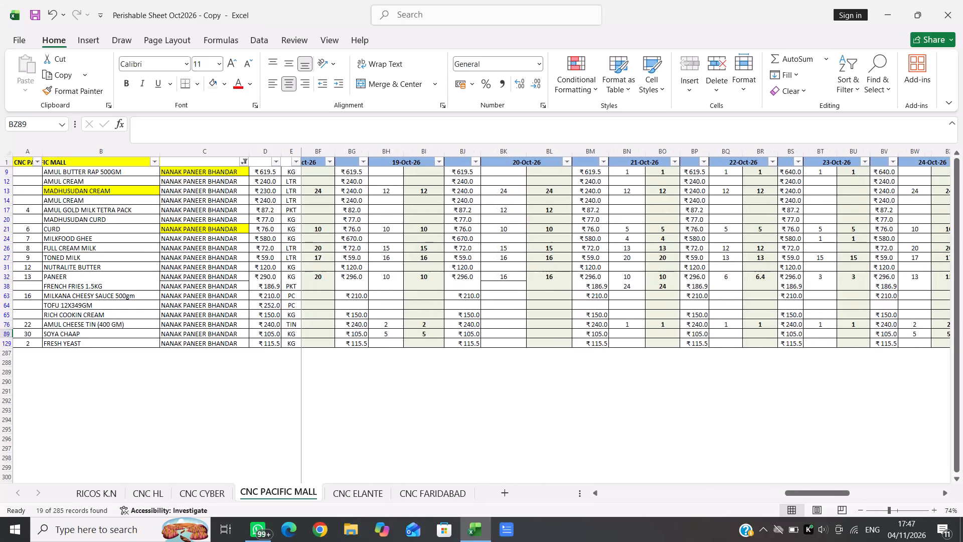
Filter the vendor column by searching for PAPPU, so that only the PAPPU CHICKEN& MUTTON items are listed.
{"action": "left_click", "coordinate": [246, 162]}
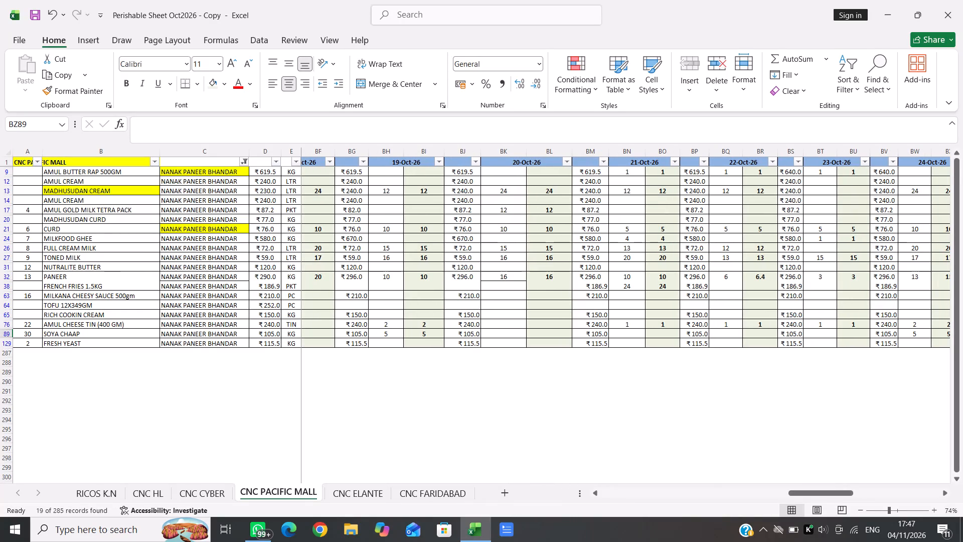
{"action": "left_click", "coordinate": [175, 307]}
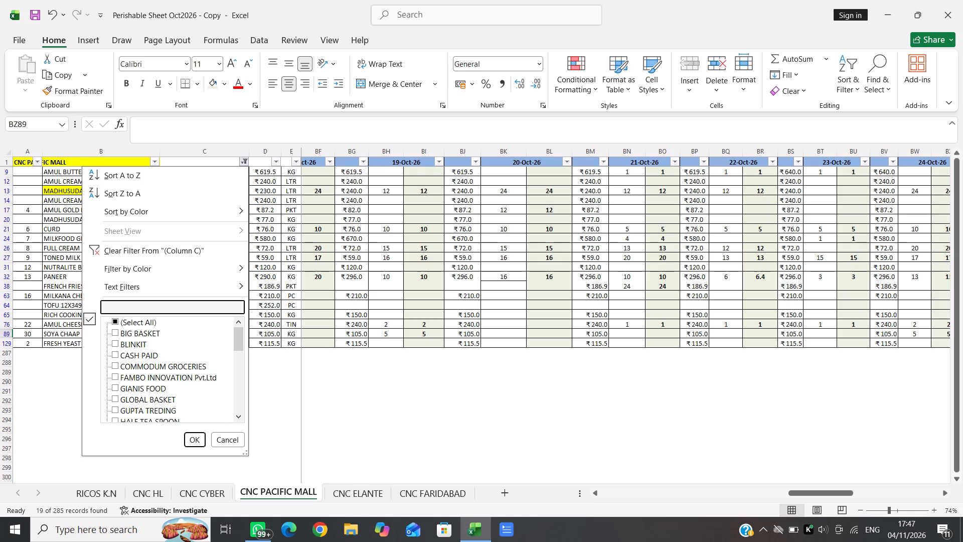
{"action": "key", "text": "p"}
{"action": "key", "text": "a"}
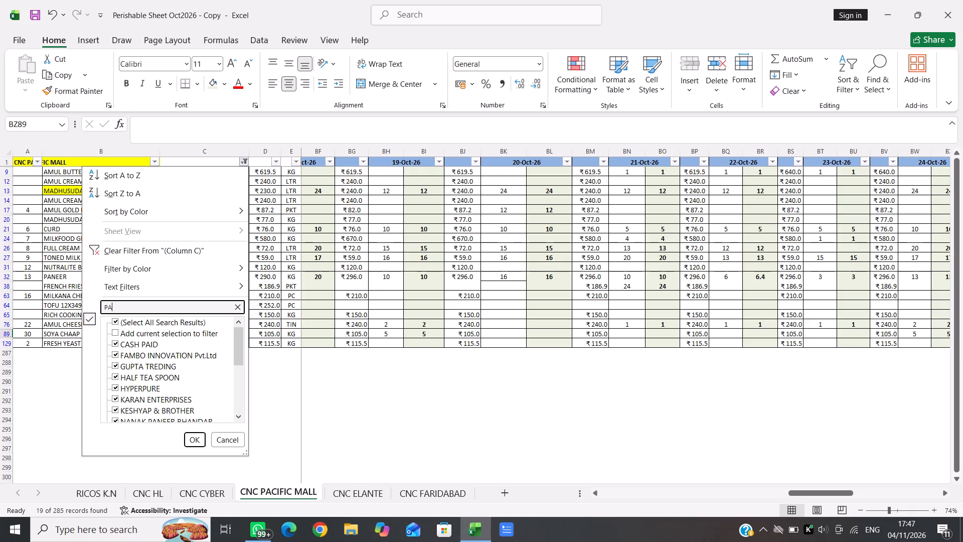
{"action": "type", "text": "PPU"}
{"action": "key", "text": "Return"}
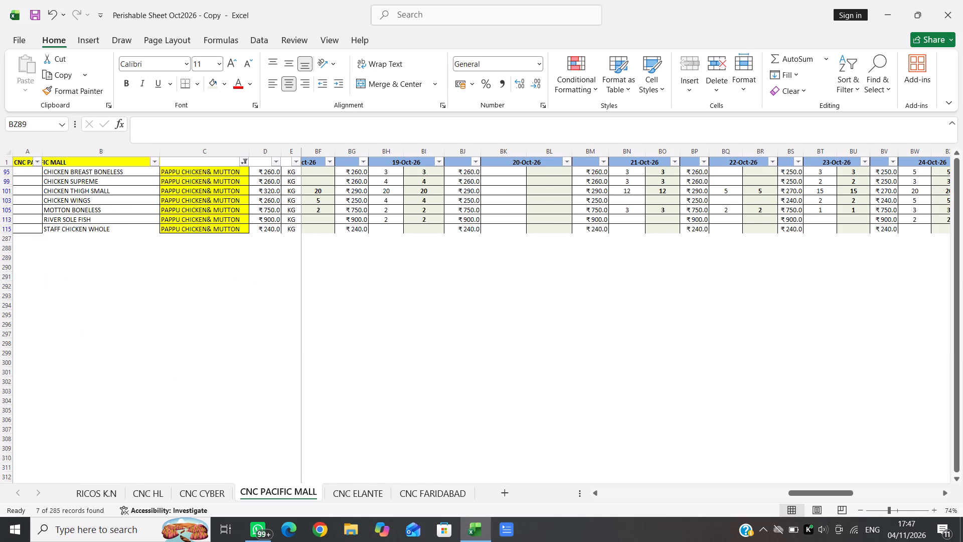
{"action": "scroll", "coordinate": [432, 230], "scroll_direction": "right", "scroll_amount": 1}
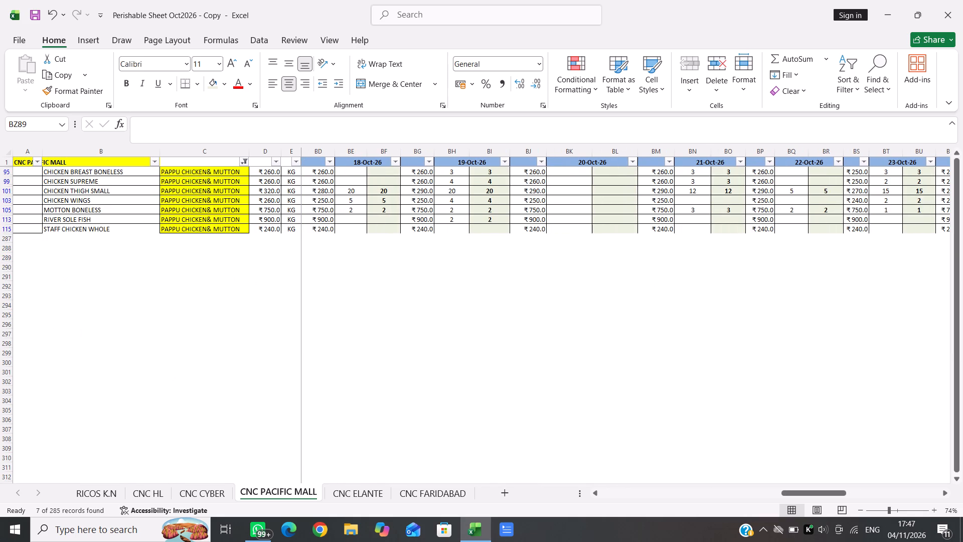
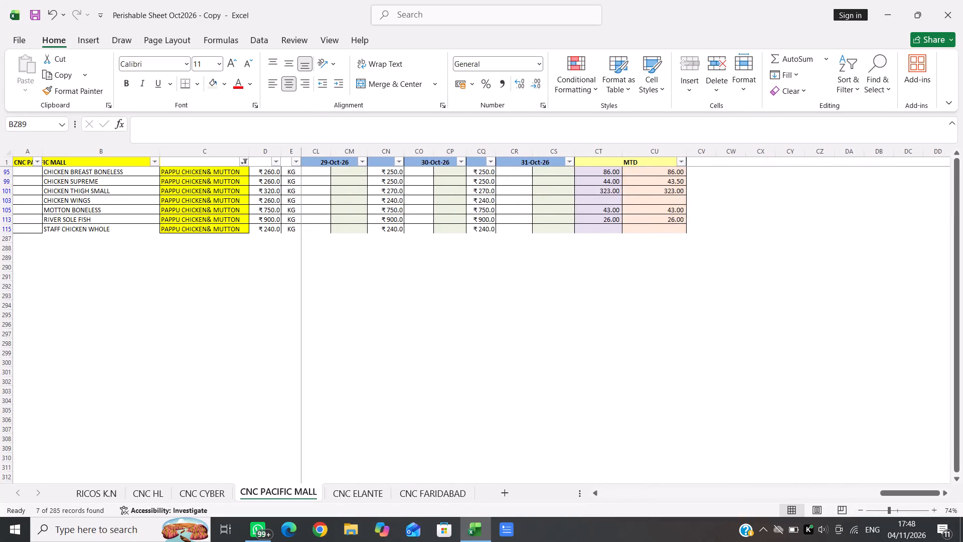
Review the PAPPU CHICKEN& MUTTON daily rates and quantities for 26-Oct-26 to 31-Oct-26, along with the MTD columns.
{"action": "scroll", "coordinate": [432, 230], "scroll_direction": "right", "scroll_amount": 2}
{"action": "scroll", "coordinate": [432, 230], "scroll_direction": "up", "scroll_amount": 1}
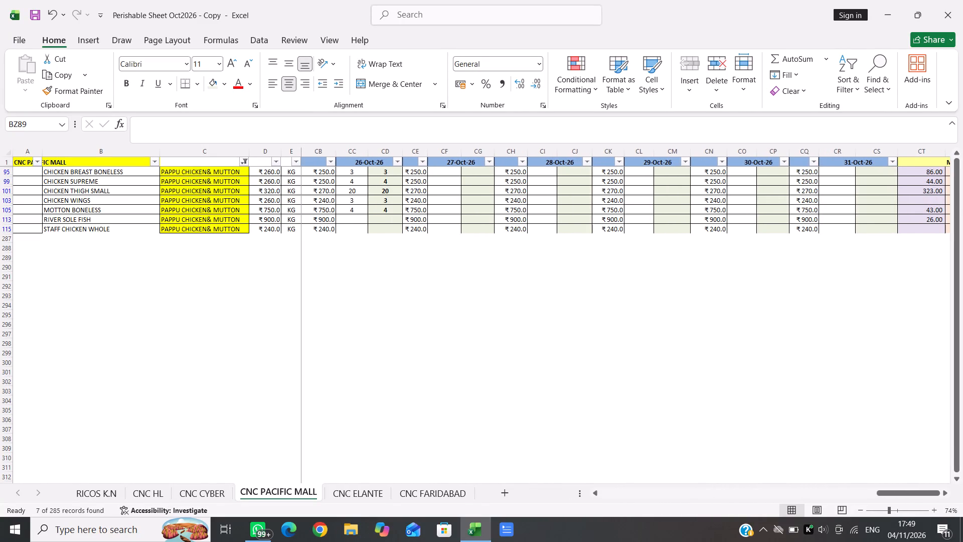
{"action": "scroll", "coordinate": [432, 230], "scroll_direction": "up", "scroll_amount": 2}
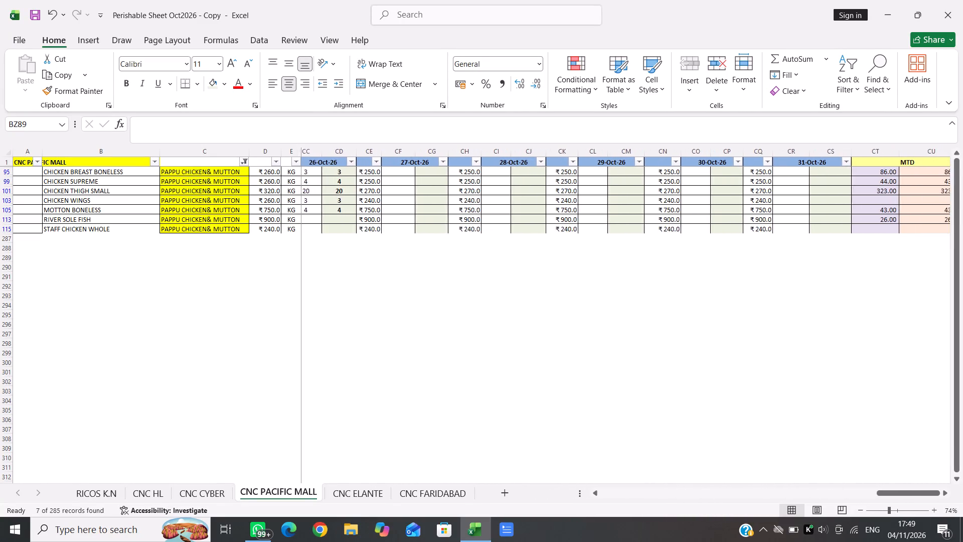
{"action": "scroll", "coordinate": [432, 230], "scroll_direction": "up", "scroll_amount": 1}
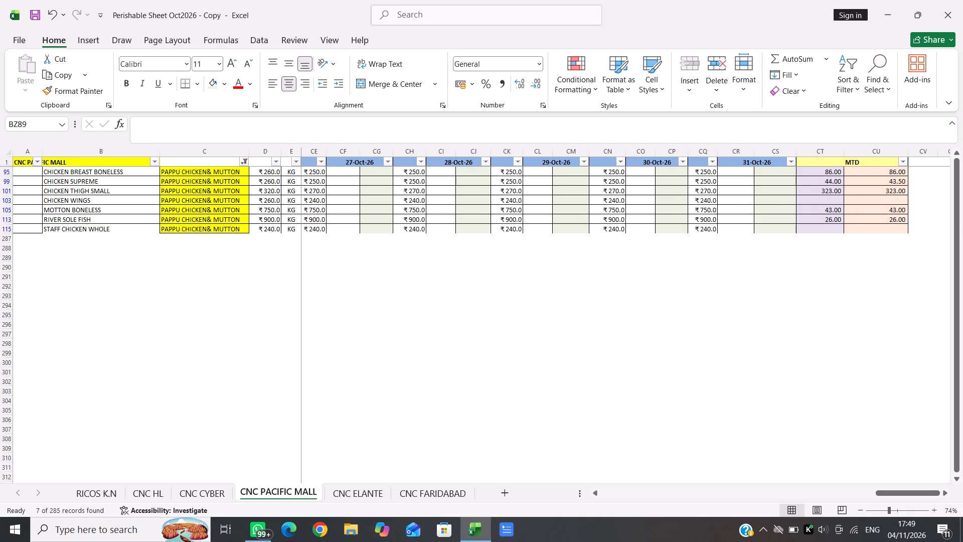
{"action": "scroll", "coordinate": [432, 230], "scroll_direction": "right", "scroll_amount": 2}
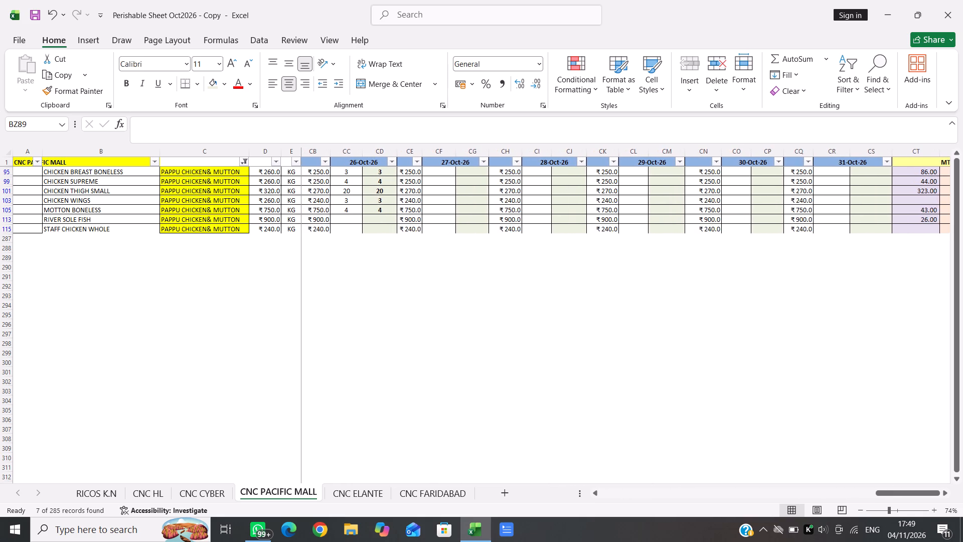
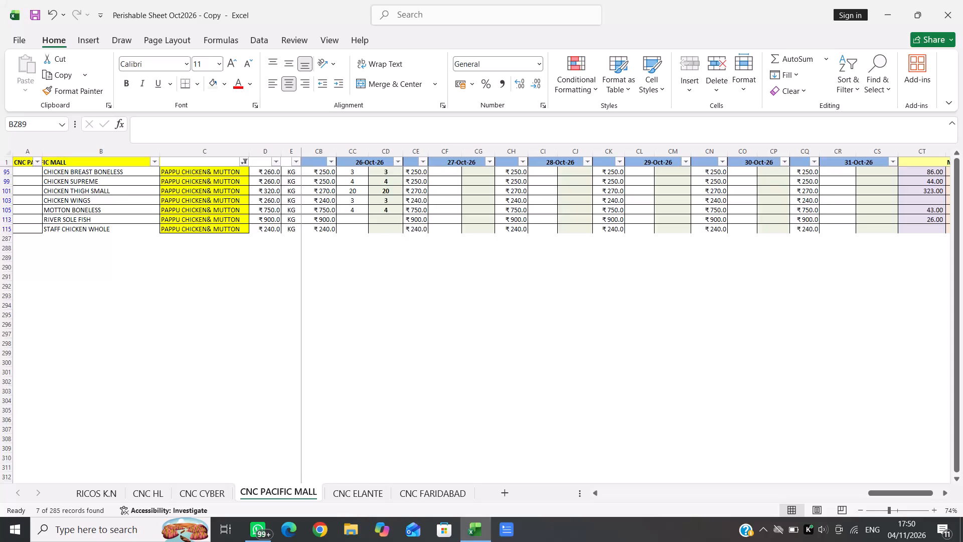
Open the filter options for the vendor column on the CNC PACIFIC MALL sheet.
{"action": "left_click", "coordinate": [243, 161]}
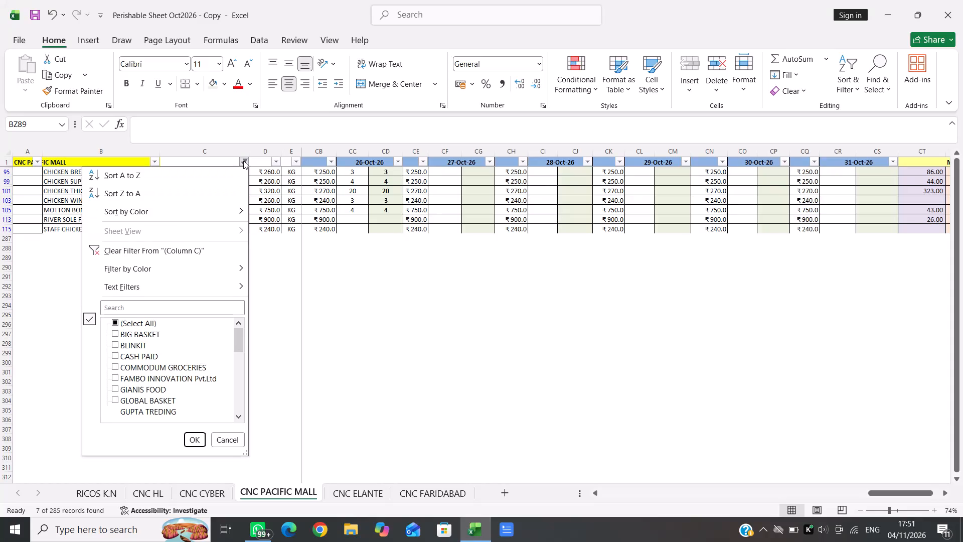